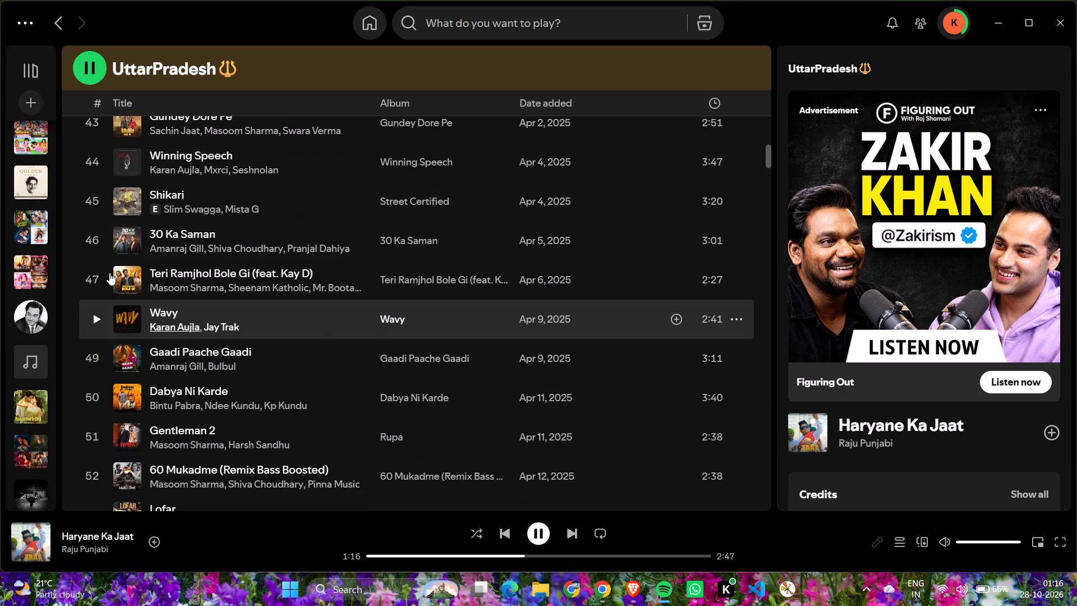
{"action": "scroll", "coordinate": [206, 386], "scroll_direction": "down", "scroll_amount": 2}
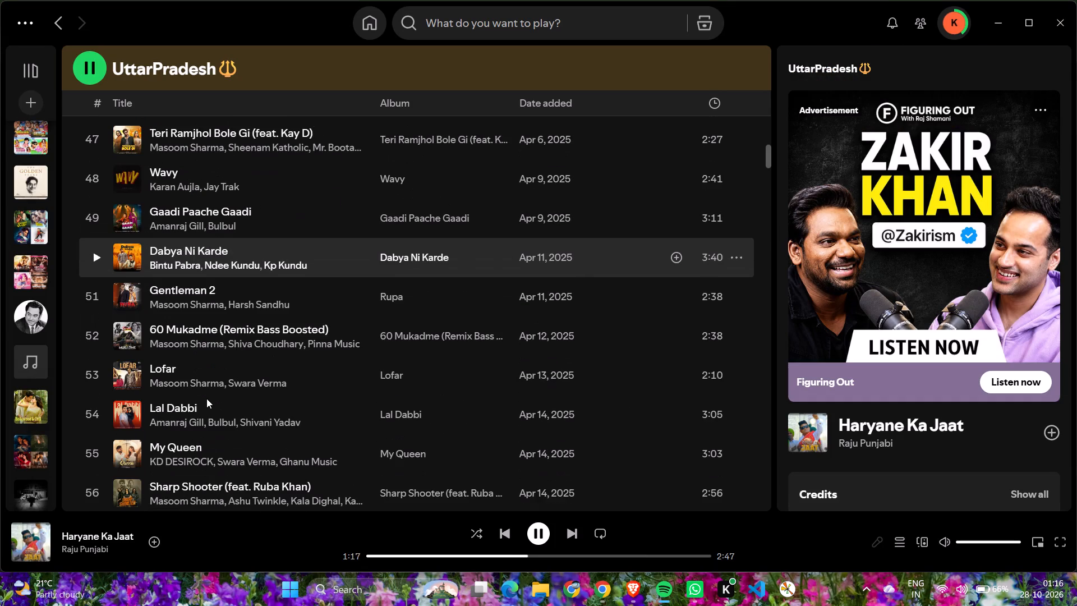
{"action": "scroll", "coordinate": [206, 398], "scroll_direction": "down", "scroll_amount": 3}
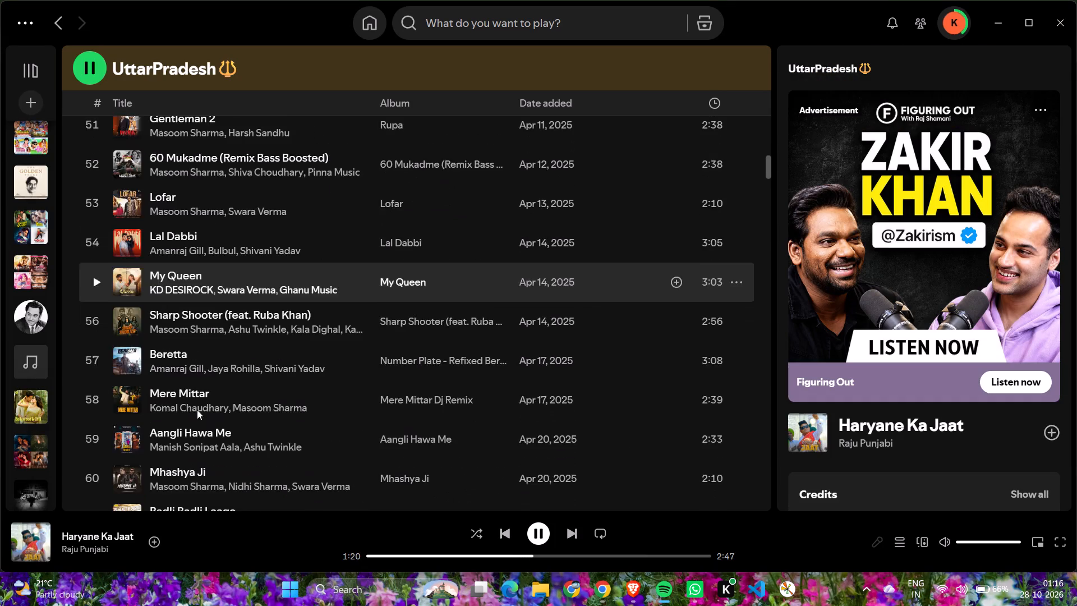
{"action": "scroll", "coordinate": [197, 410], "scroll_direction": "down", "scroll_amount": 3}
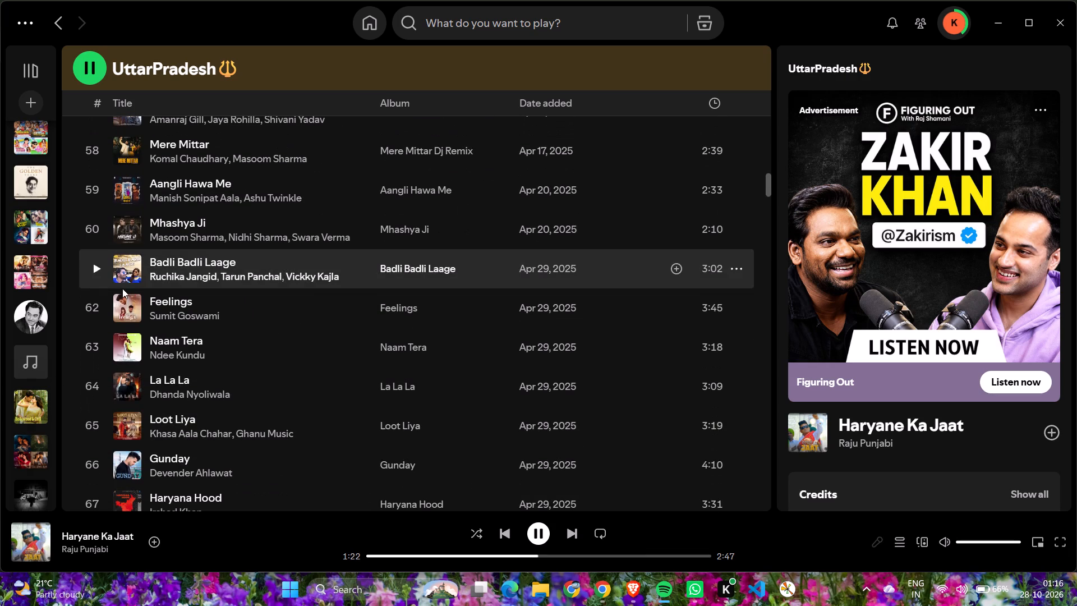
{"action": "left_click", "coordinate": [92, 264]}
{"action": "left_click", "coordinate": [992, 16]}
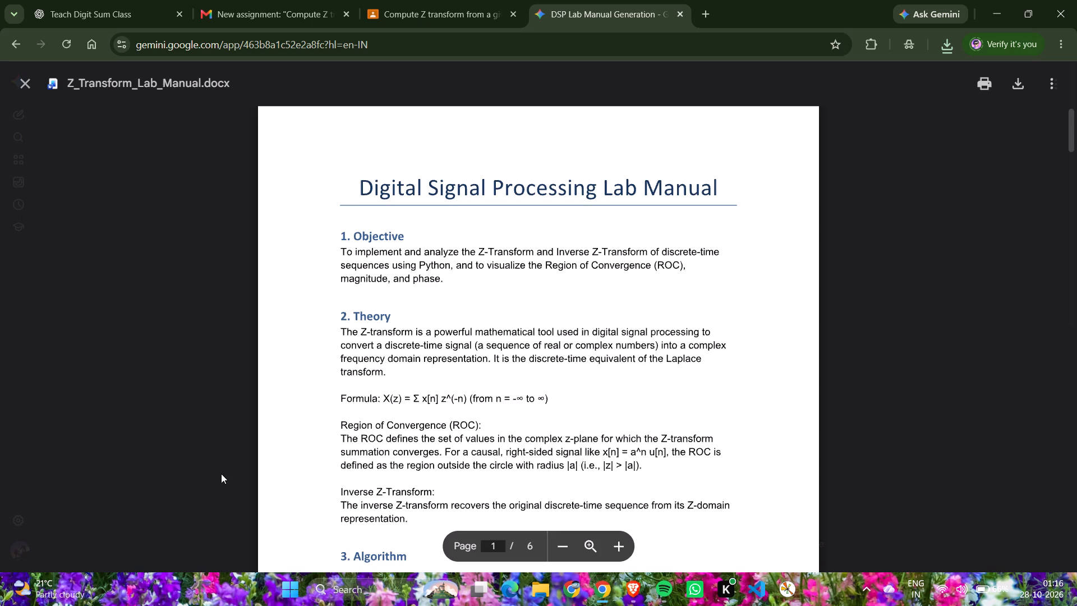
Close the Figure 1 plot window left open from the Python script.
{"action": "scroll", "coordinate": [352, 373], "scroll_direction": "down", "scroll_amount": 8}
{"action": "scroll", "coordinate": [553, 247], "scroll_direction": "up", "scroll_amount": 1}
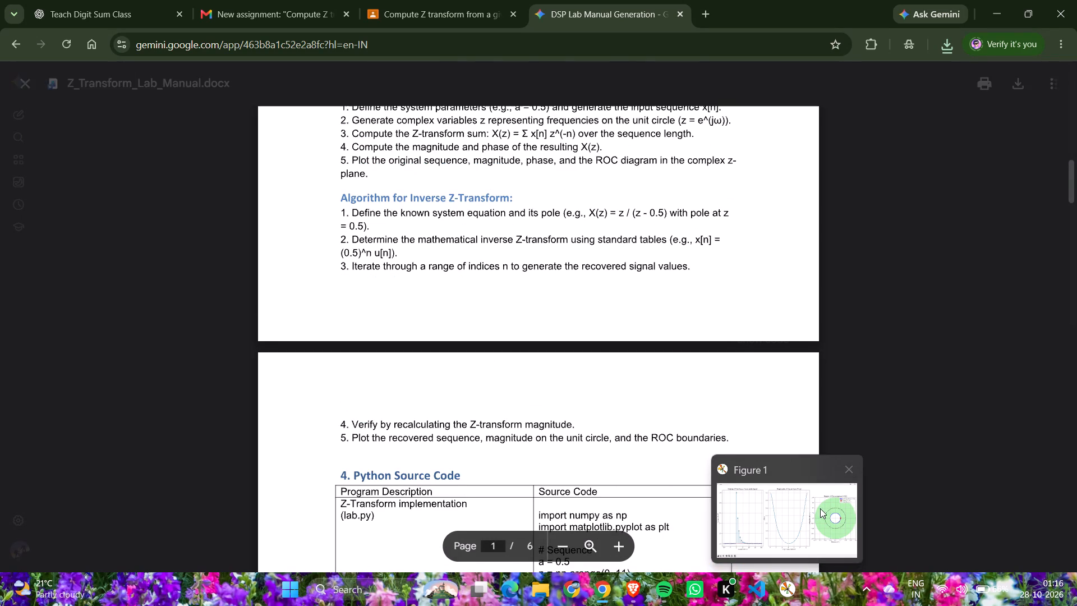
{"action": "left_click", "coordinate": [843, 470]}
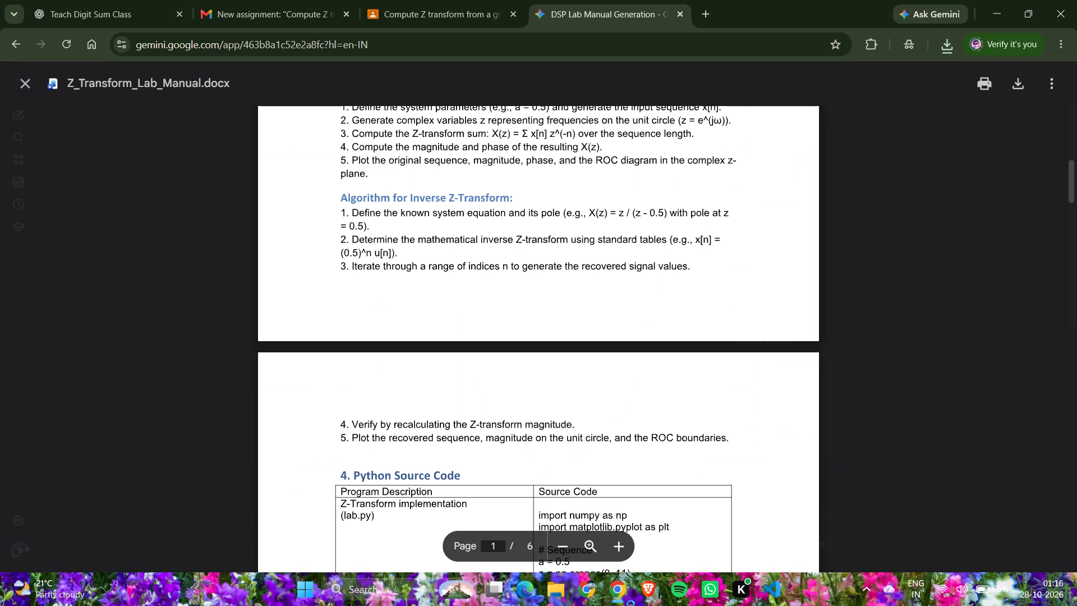
Open the downloaded Z_Transform_Lab_Manual.docx again from the recent downloads and dismiss the download list.
{"action": "left_click", "coordinate": [952, 42]}
{"action": "left_click", "coordinate": [815, 98]}
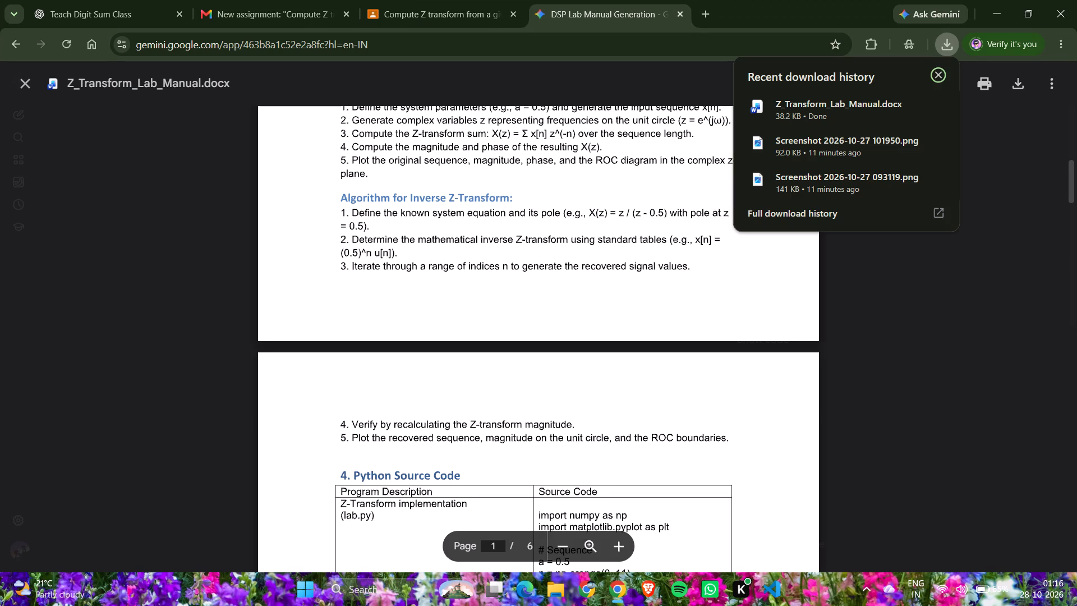
{"action": "left_click", "coordinate": [877, 360]}
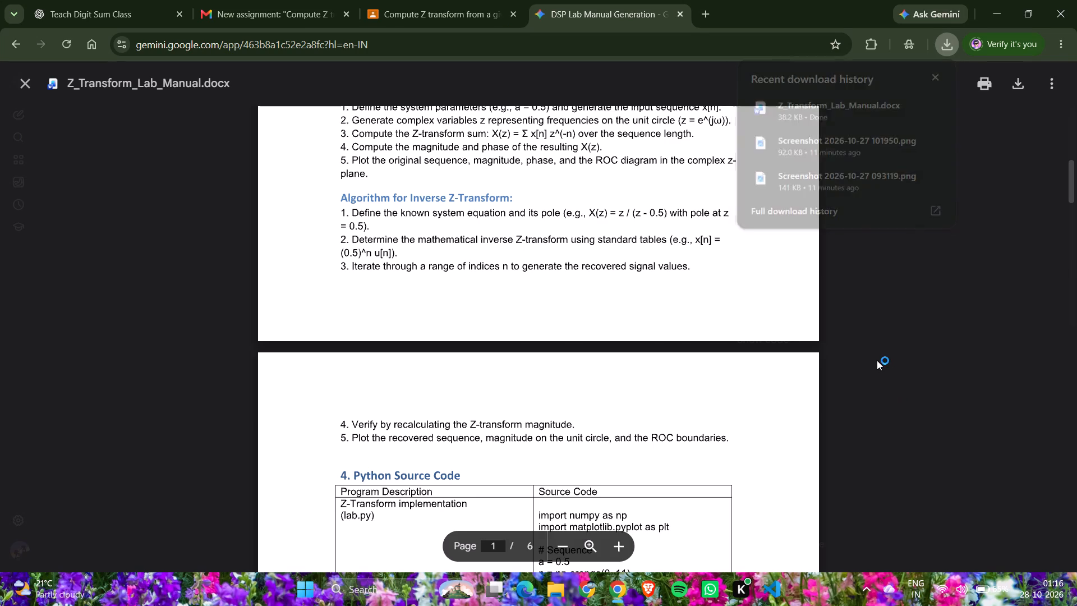
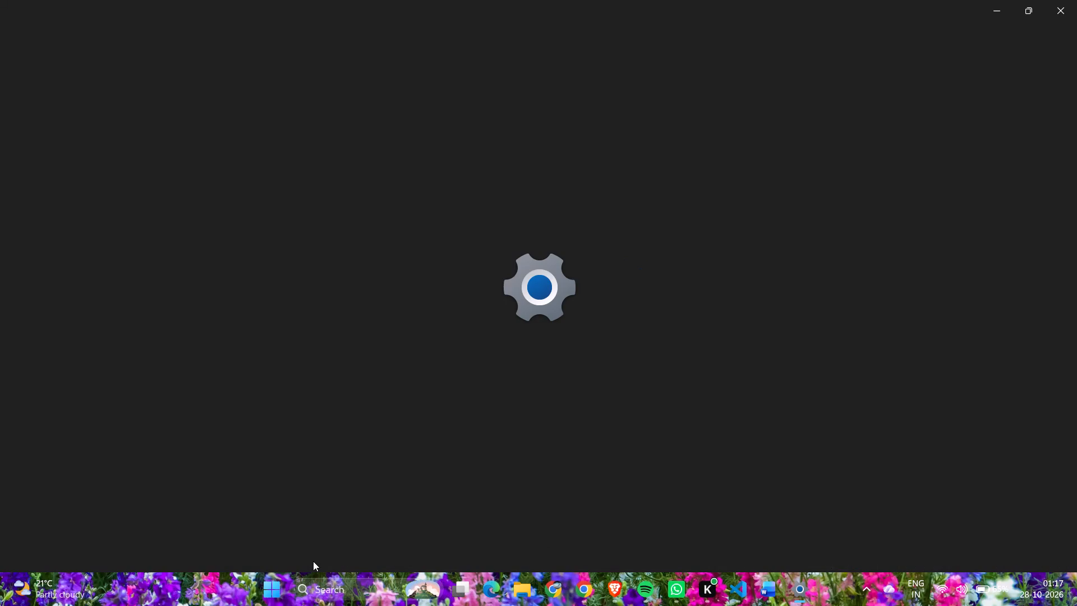
Switch the Windows colour mode to Light and minimise the Settings window.
{"action": "left_click", "coordinate": [930, 205]}
{"action": "left_click", "coordinate": [932, 185]}
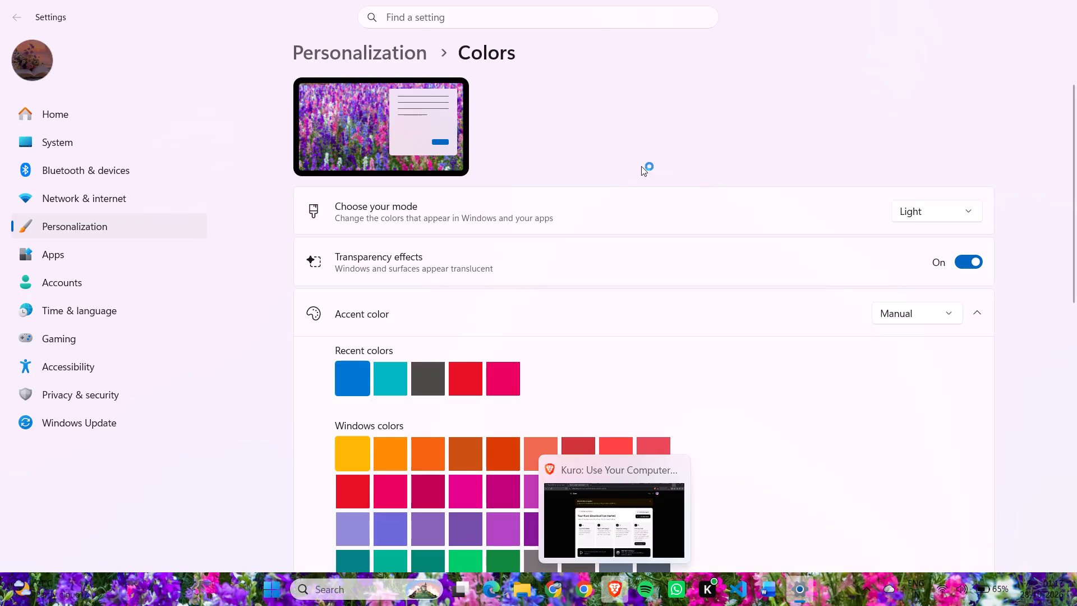
{"action": "left_click", "coordinate": [811, 109]}
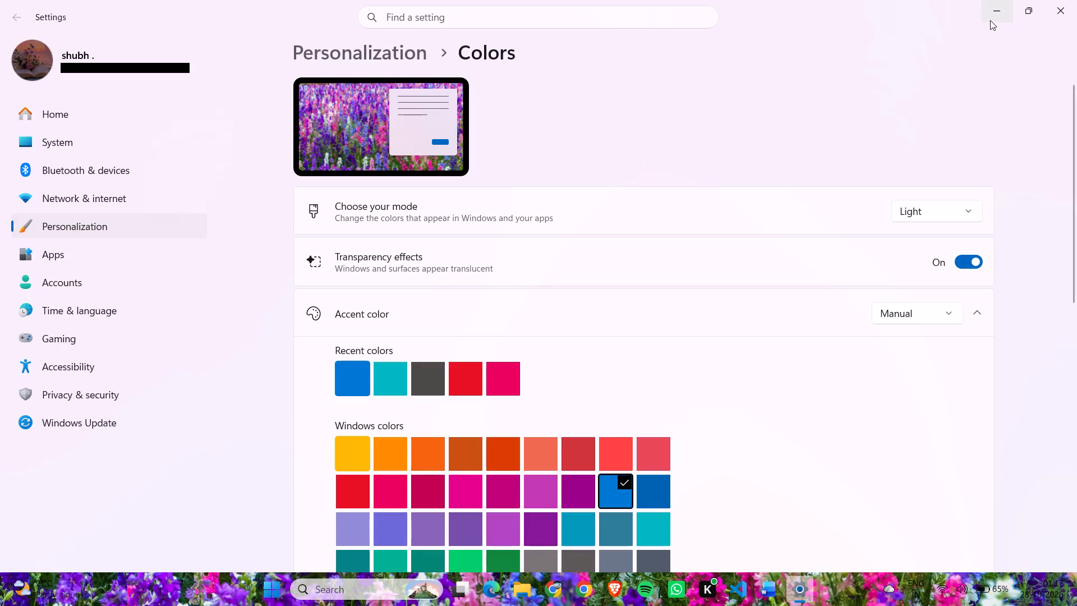
{"action": "left_click", "coordinate": [991, 19]}
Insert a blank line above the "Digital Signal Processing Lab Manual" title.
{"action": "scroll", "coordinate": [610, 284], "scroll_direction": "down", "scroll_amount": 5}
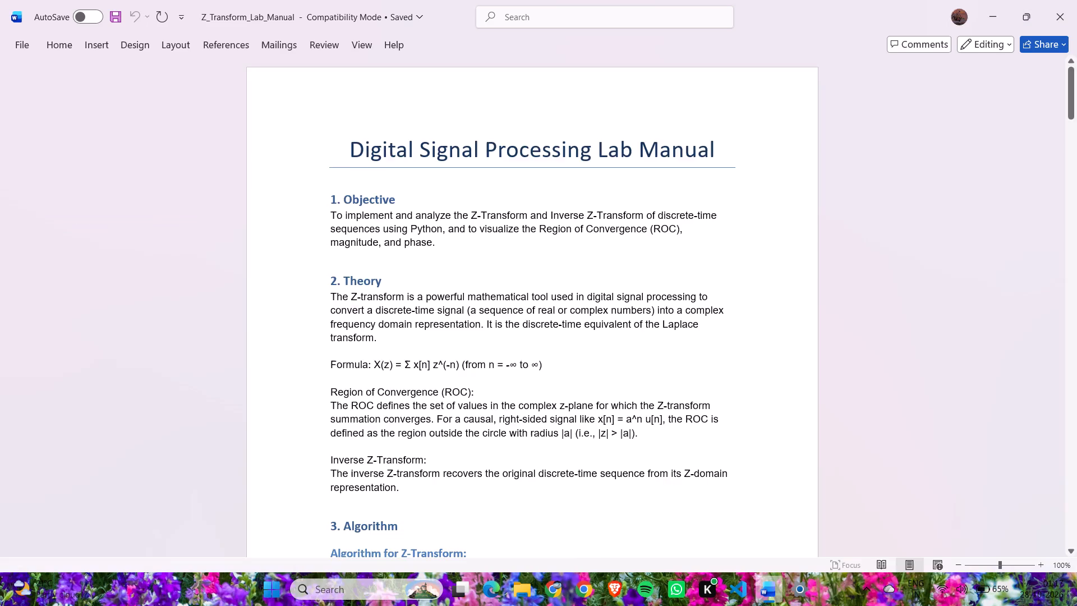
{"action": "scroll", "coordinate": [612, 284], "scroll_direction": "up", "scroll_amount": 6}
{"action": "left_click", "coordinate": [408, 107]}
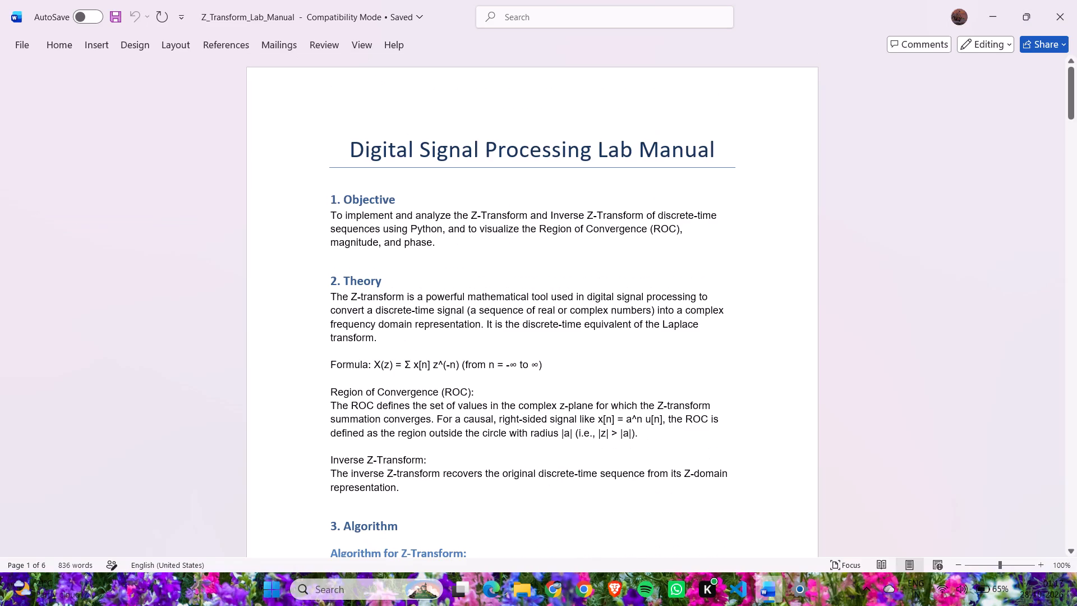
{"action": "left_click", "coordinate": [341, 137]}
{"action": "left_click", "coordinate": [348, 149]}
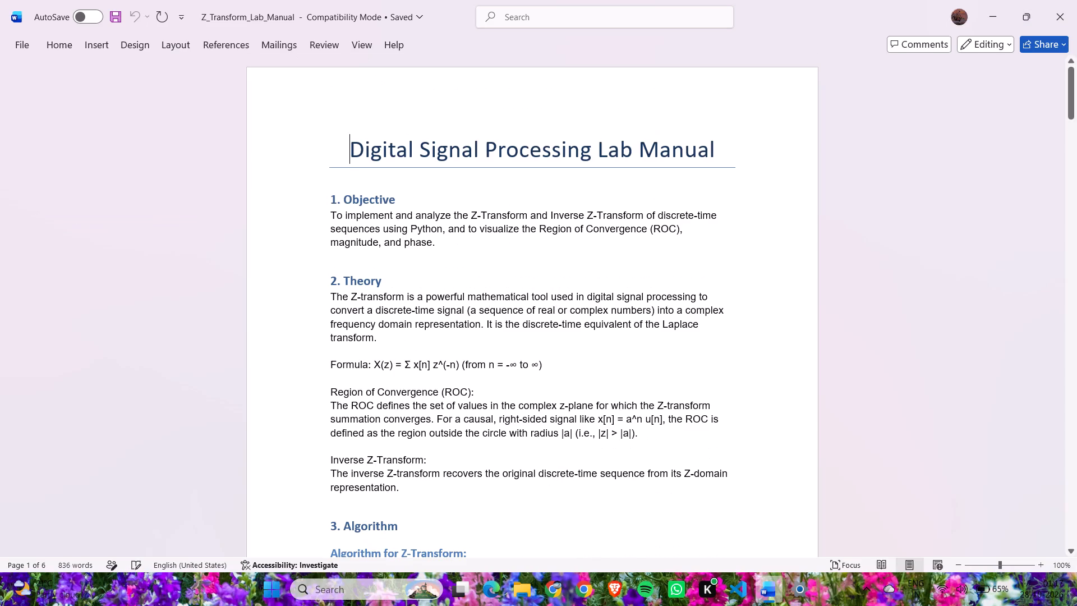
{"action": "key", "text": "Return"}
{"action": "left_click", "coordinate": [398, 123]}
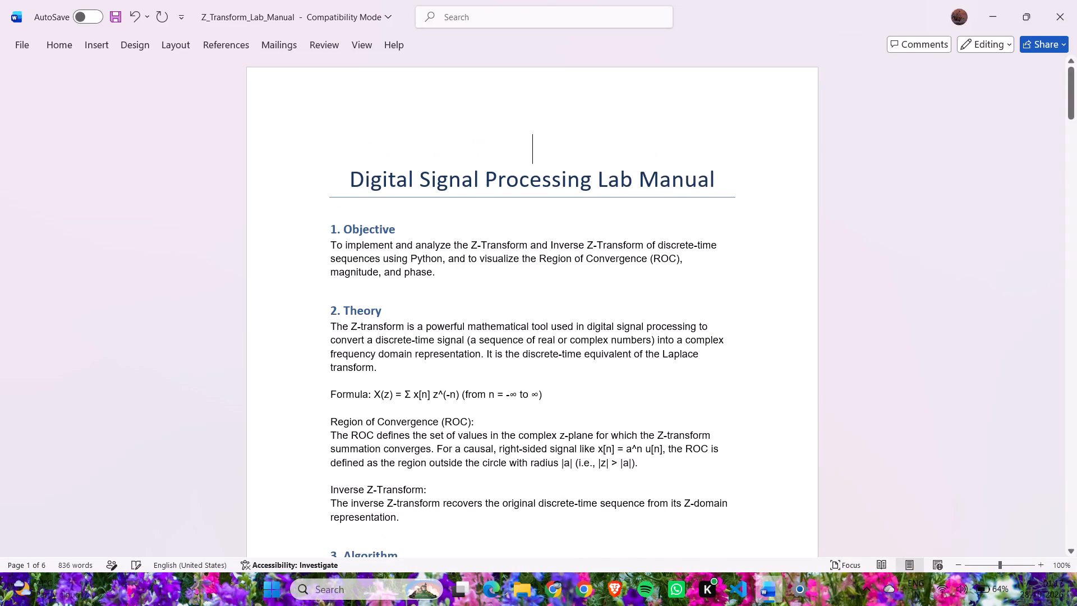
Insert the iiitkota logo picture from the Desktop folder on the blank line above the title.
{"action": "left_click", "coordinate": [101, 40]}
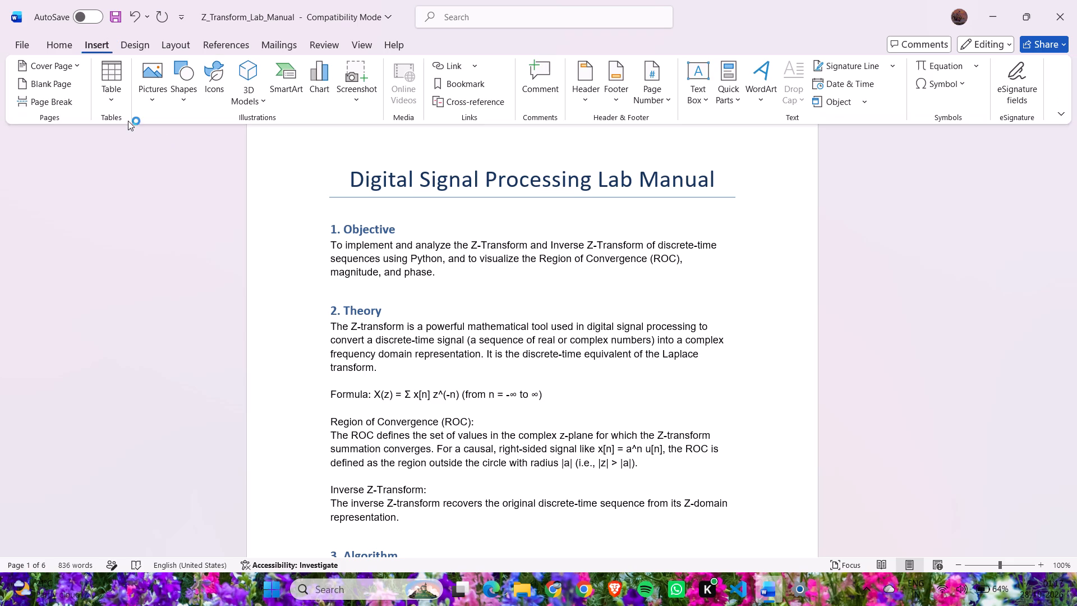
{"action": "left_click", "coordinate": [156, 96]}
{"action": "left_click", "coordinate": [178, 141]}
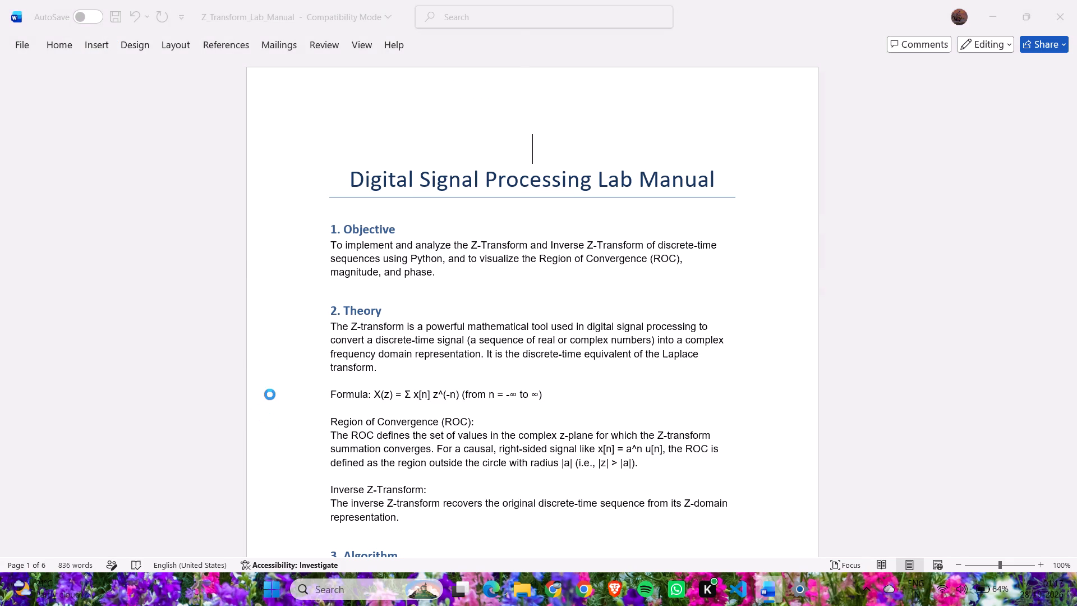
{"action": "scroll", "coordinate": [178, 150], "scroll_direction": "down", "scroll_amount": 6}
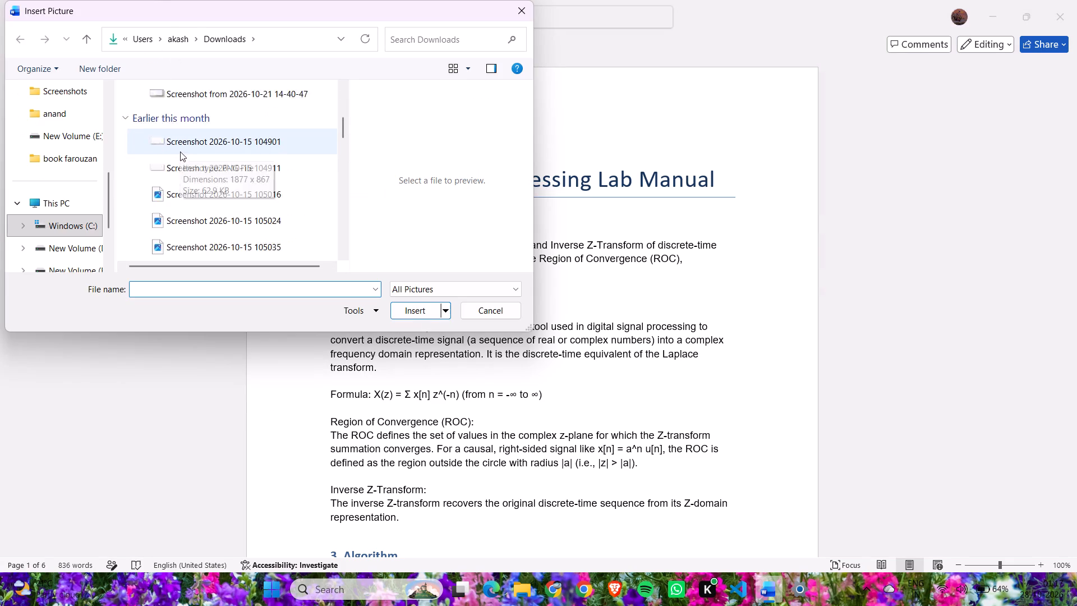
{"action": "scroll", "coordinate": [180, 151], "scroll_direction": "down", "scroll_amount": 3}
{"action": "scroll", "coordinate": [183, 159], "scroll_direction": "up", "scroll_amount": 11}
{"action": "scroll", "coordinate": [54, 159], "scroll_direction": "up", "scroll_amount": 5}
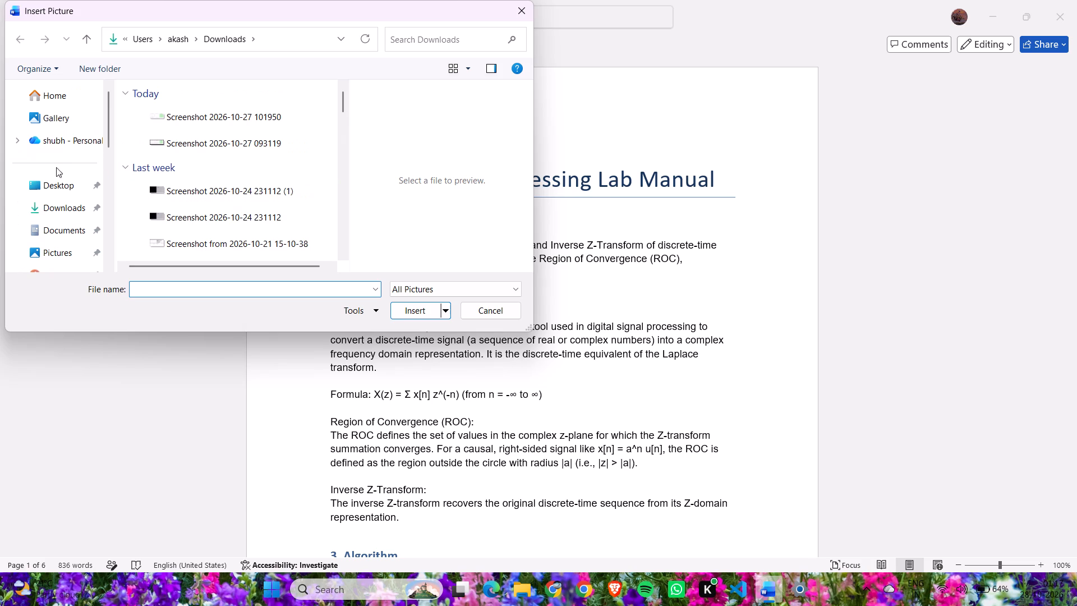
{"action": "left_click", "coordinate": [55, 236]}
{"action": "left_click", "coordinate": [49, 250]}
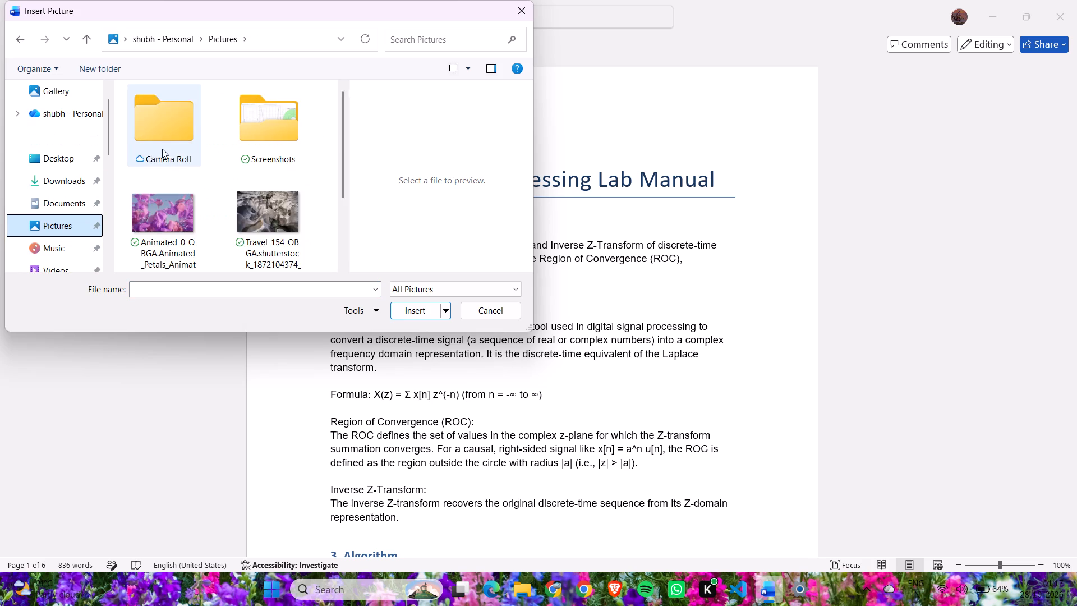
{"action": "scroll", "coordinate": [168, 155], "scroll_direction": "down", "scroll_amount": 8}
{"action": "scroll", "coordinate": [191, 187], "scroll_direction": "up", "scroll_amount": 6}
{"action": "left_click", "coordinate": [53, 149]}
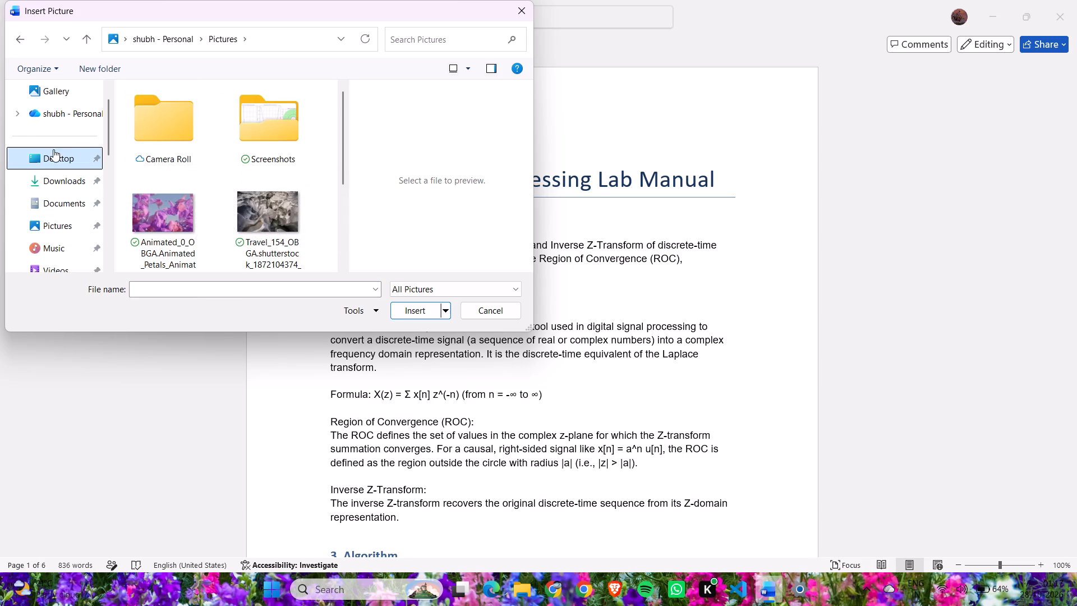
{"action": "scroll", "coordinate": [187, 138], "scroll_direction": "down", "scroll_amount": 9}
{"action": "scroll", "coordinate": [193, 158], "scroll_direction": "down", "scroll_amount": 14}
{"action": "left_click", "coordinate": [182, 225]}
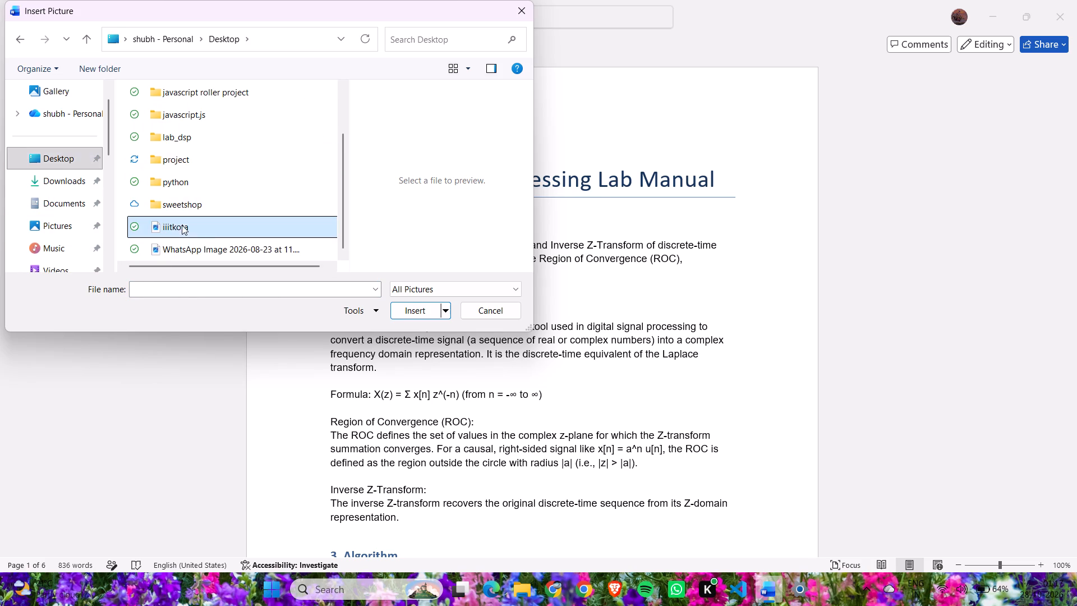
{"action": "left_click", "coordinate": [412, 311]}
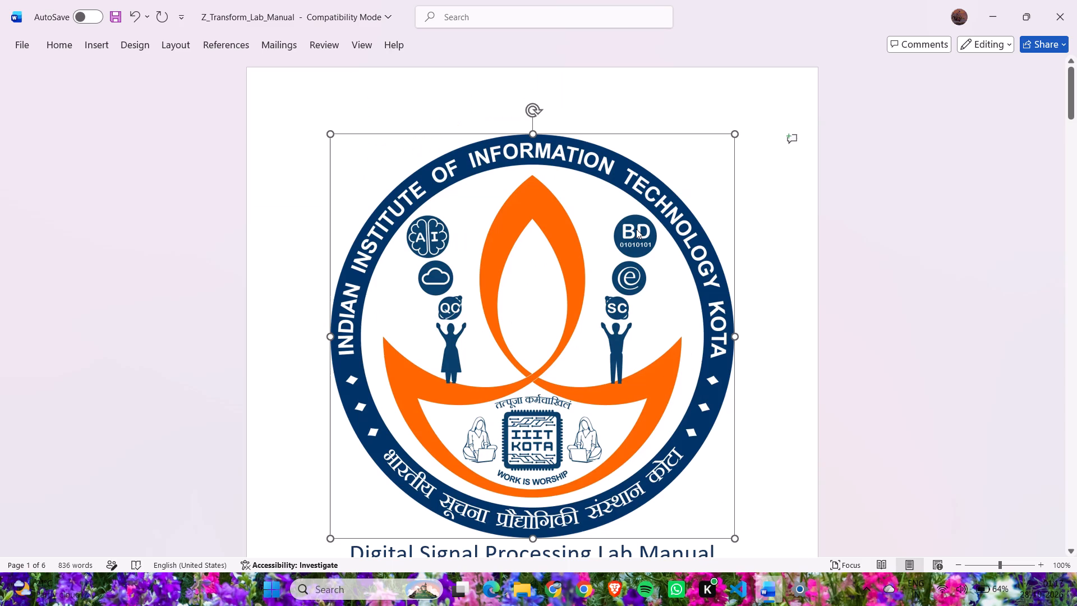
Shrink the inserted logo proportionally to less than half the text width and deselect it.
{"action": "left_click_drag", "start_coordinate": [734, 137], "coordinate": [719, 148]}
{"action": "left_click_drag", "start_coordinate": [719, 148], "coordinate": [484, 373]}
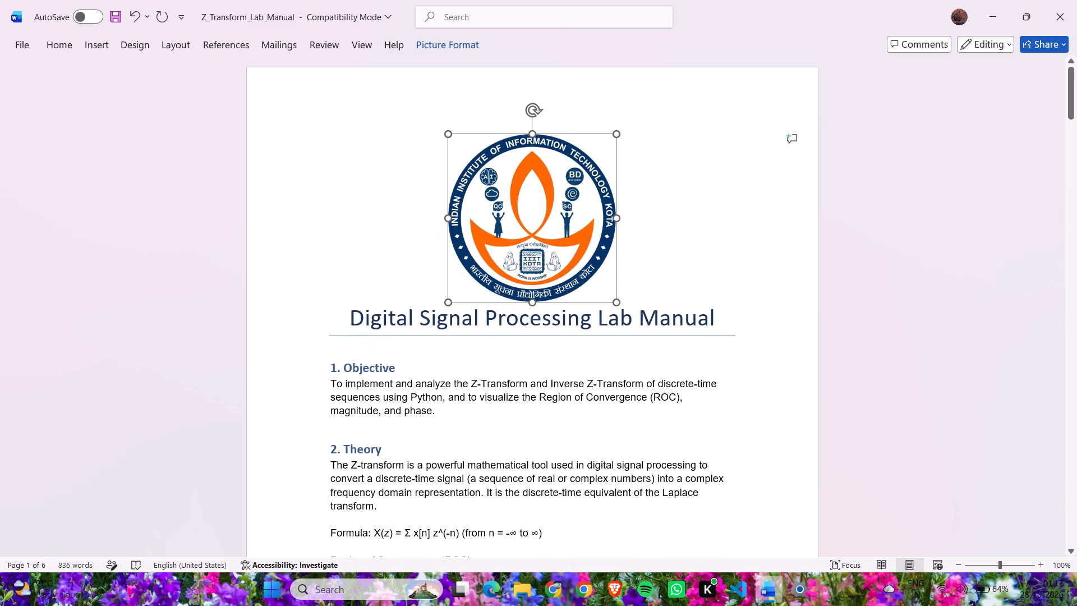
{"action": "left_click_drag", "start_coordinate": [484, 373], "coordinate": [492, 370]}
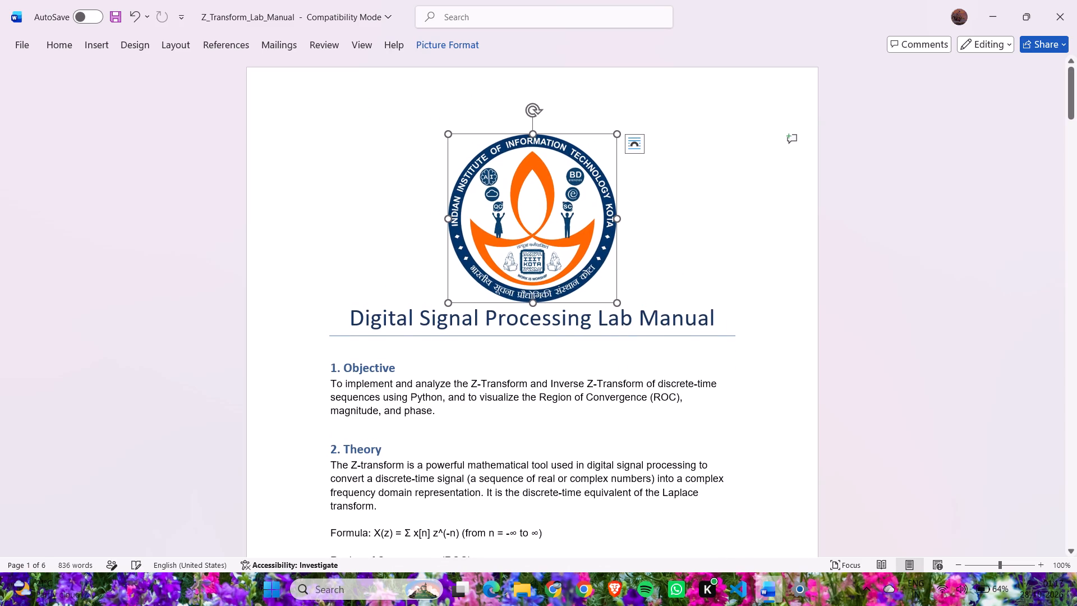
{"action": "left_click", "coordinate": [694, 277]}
Open the recent Computer Networks cn_lab5 document and copy its cover block from the logo through the student details table.
{"action": "left_click", "coordinate": [18, 43]}
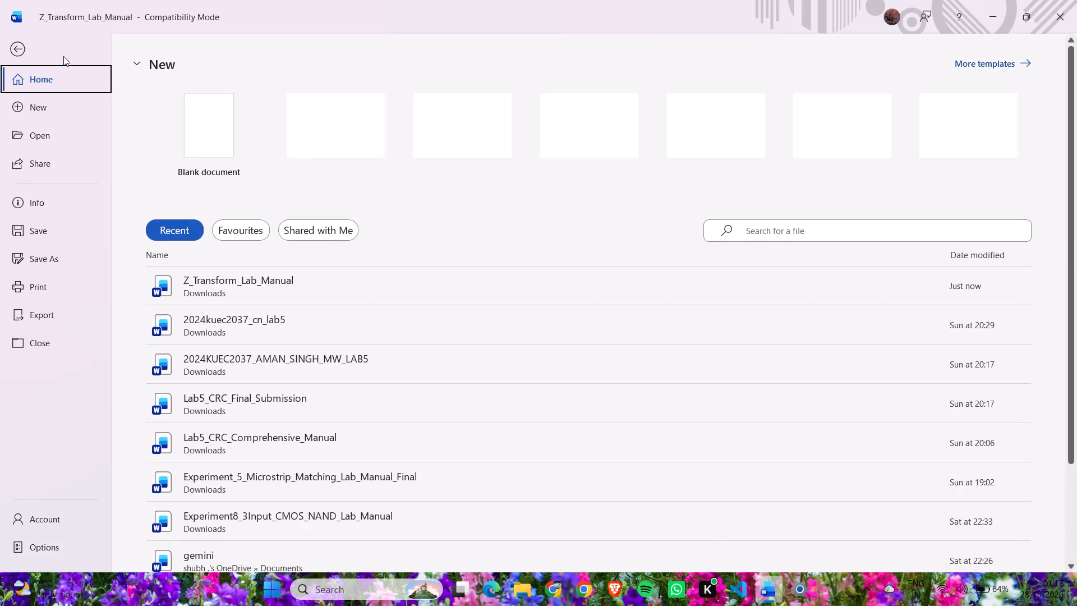
{"action": "left_click", "coordinate": [338, 324]}
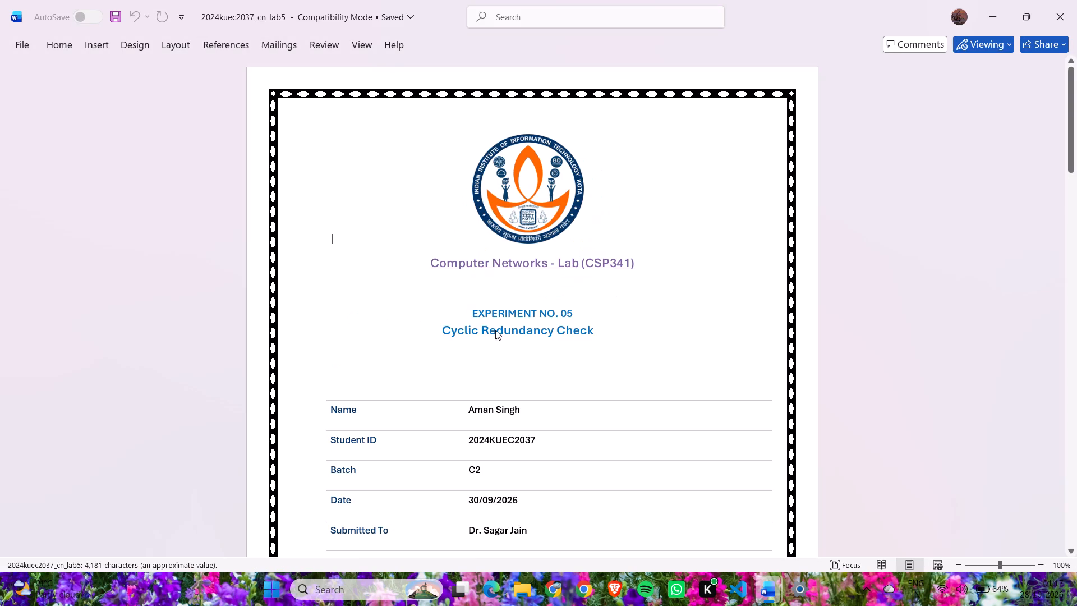
{"action": "scroll", "coordinate": [507, 349], "scroll_direction": "down", "scroll_amount": 3}
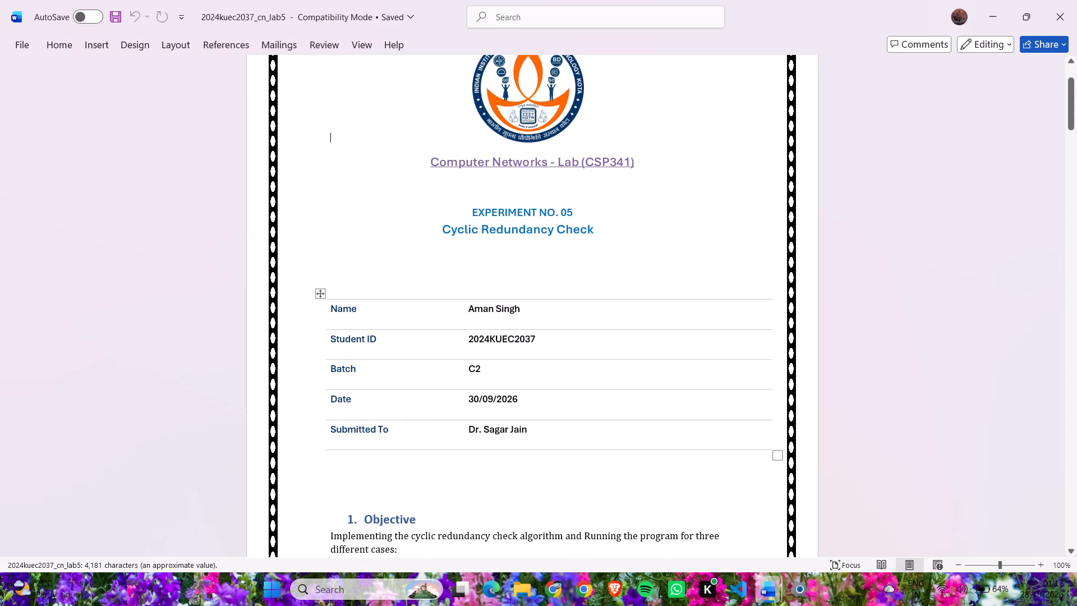
{"action": "left_click_drag", "start_coordinate": [761, 461], "coordinate": [301, 288]}
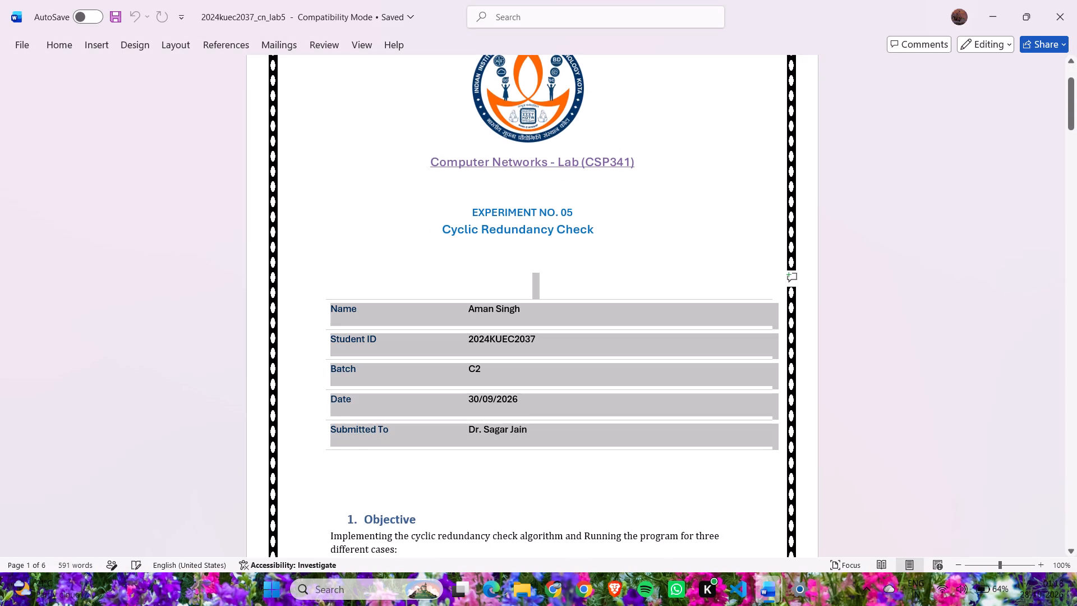
{"action": "left_click_drag", "start_coordinate": [301, 288], "coordinate": [348, 133]}
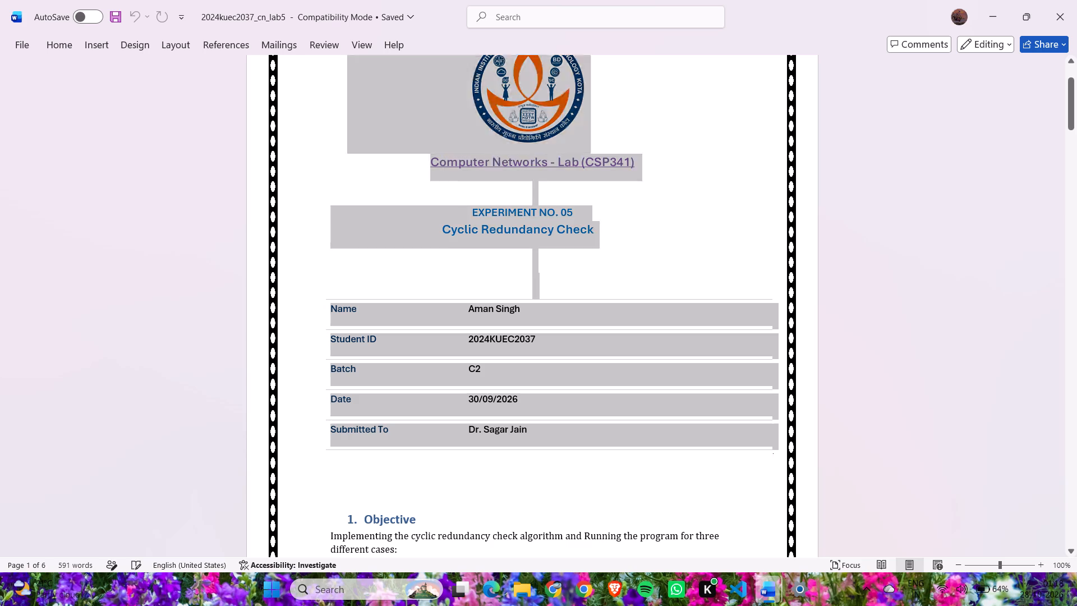
{"action": "left_click_drag", "start_coordinate": [348, 133], "coordinate": [353, 102]}
{"action": "key", "text": "ctrl+c"}
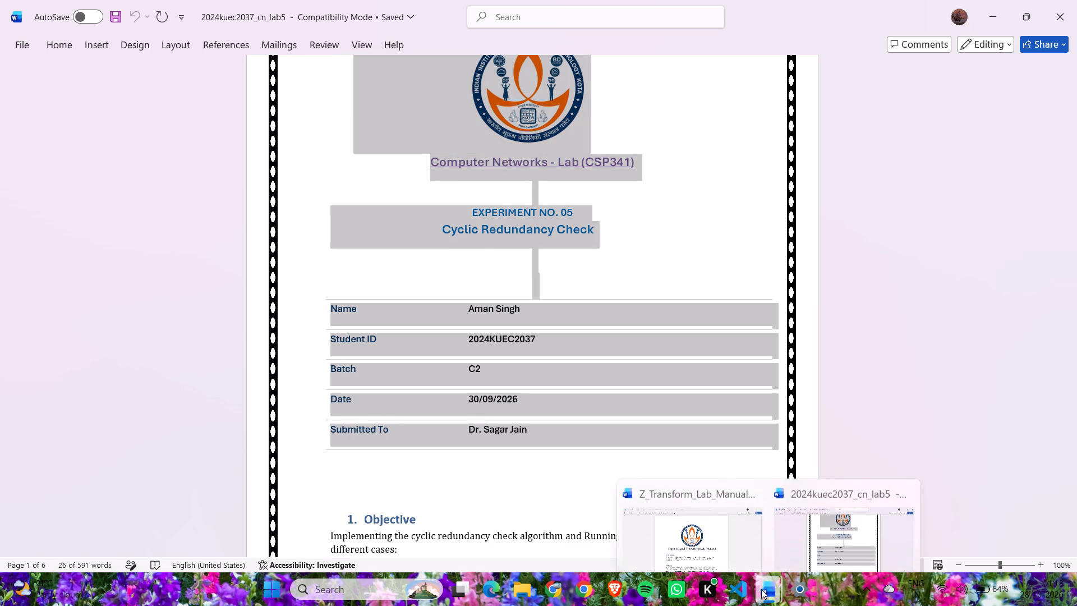
Return to Z_Transform_Lab_Manual and replace the logo and title at the top with the copied cover block.
{"action": "left_click", "coordinate": [715, 524]}
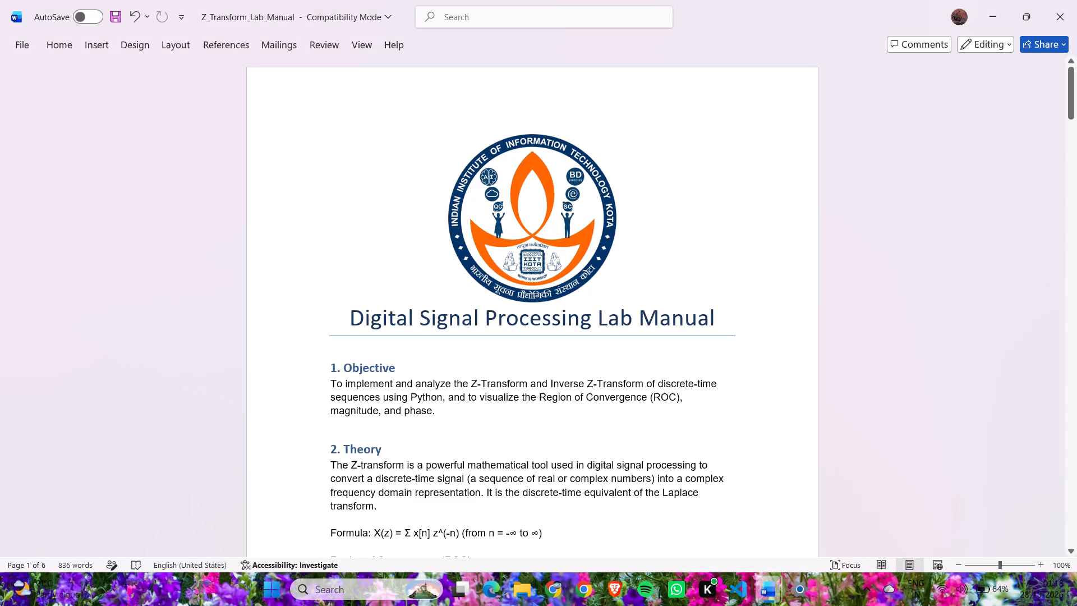
{"action": "left_click_drag", "start_coordinate": [740, 336], "coordinate": [411, 218]}
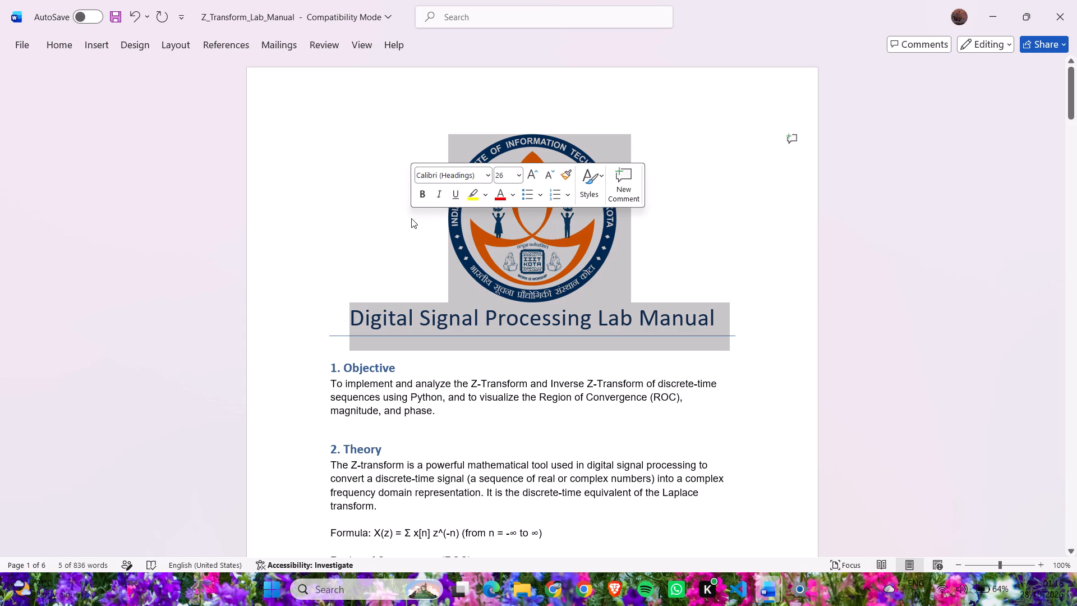
{"action": "key", "text": "BackSpace"}
{"action": "key", "text": "ctrl+v"}
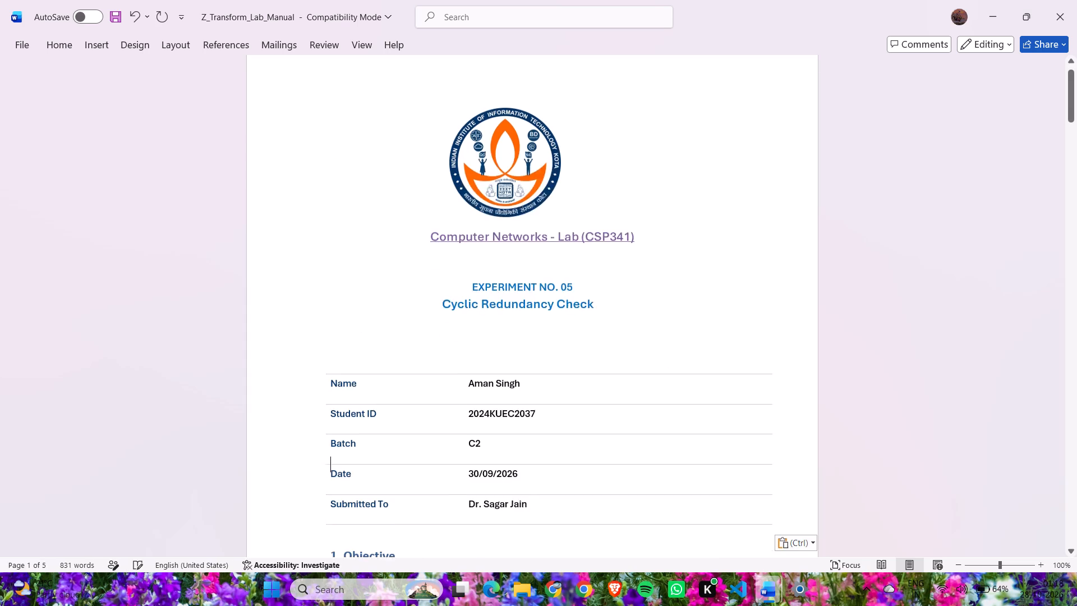
{"action": "scroll", "coordinate": [447, 223], "scroll_direction": "down", "scroll_amount": 3}
{"action": "scroll", "coordinate": [498, 263], "scroll_direction": "up", "scroll_amount": 4}
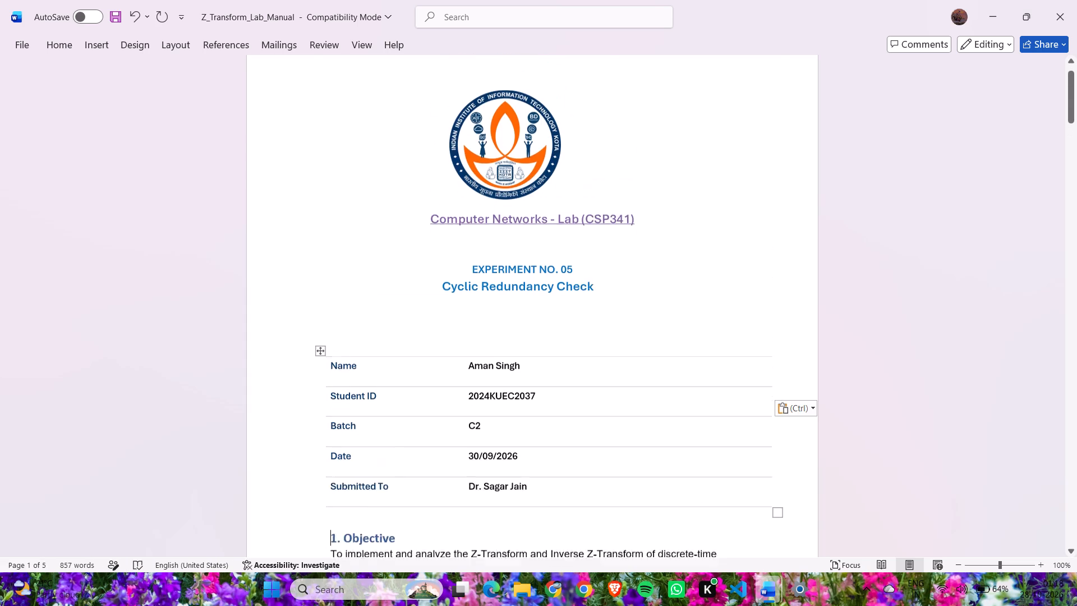
In the cover details table, set the Date to 27/10/2026 and change the Submitted To entry to the DSP instructor.
{"action": "left_click", "coordinate": [528, 479]}
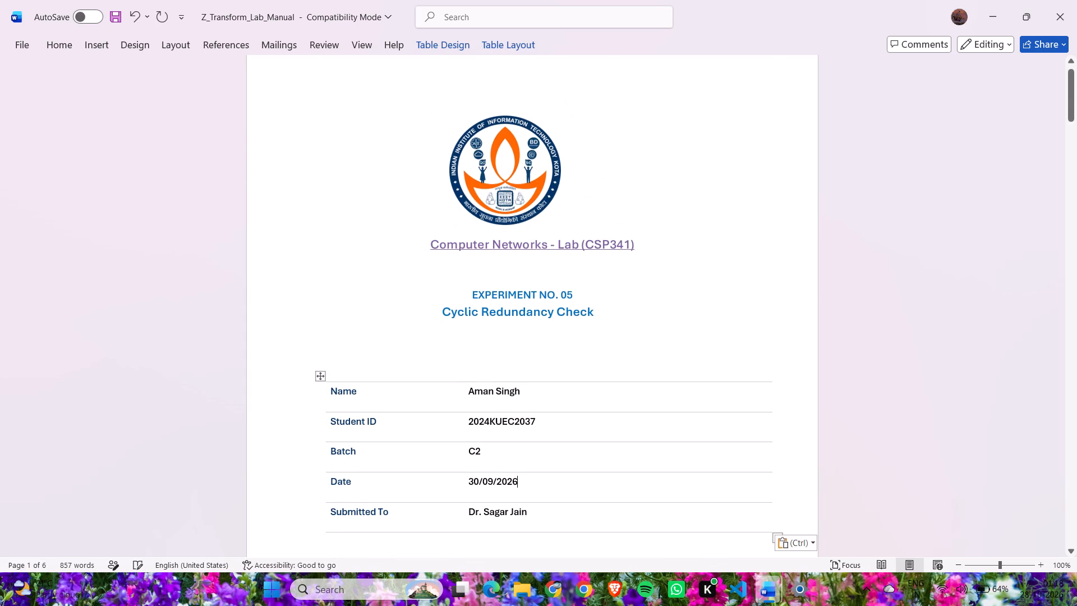
{"action": "key", "text": "Left"}
{"action": "key", "text": "Left"}
{"action": "key", "text": "Left"}
{"action": "key", "text": "Left"}
{"action": "key", "text": "Left"}
Set the Date in the cover details table to 27/10/2026.
{"action": "key", "text": "BackSpace"}
{"action": "key", "text": "BackSpace"}
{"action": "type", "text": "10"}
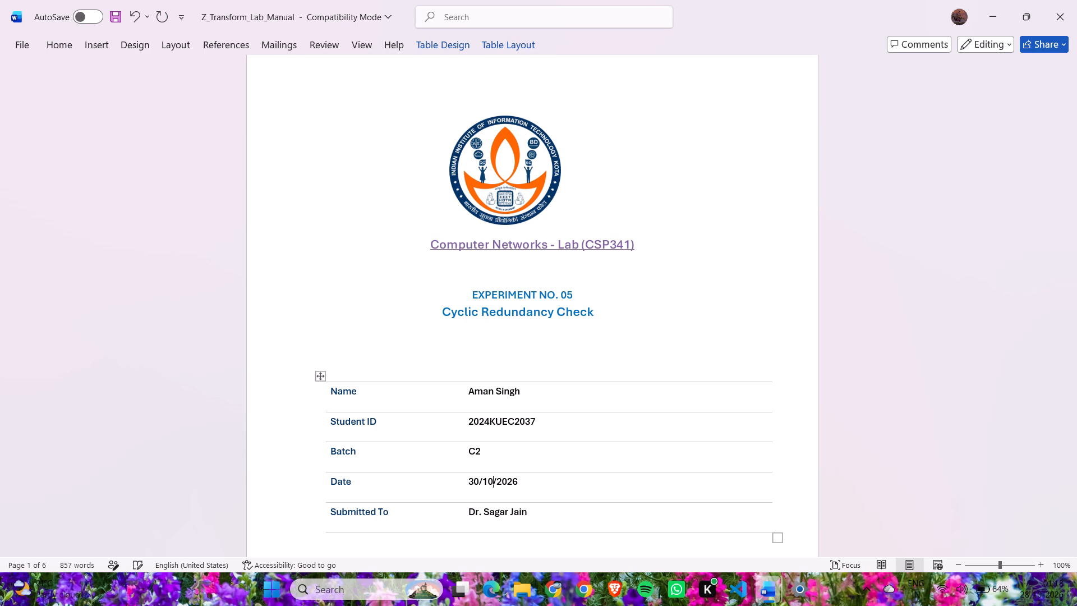
{"action": "left_click", "coordinate": [478, 481]}
{"action": "key", "text": "BackSpace"}
{"action": "key", "text": "BackSpace"}
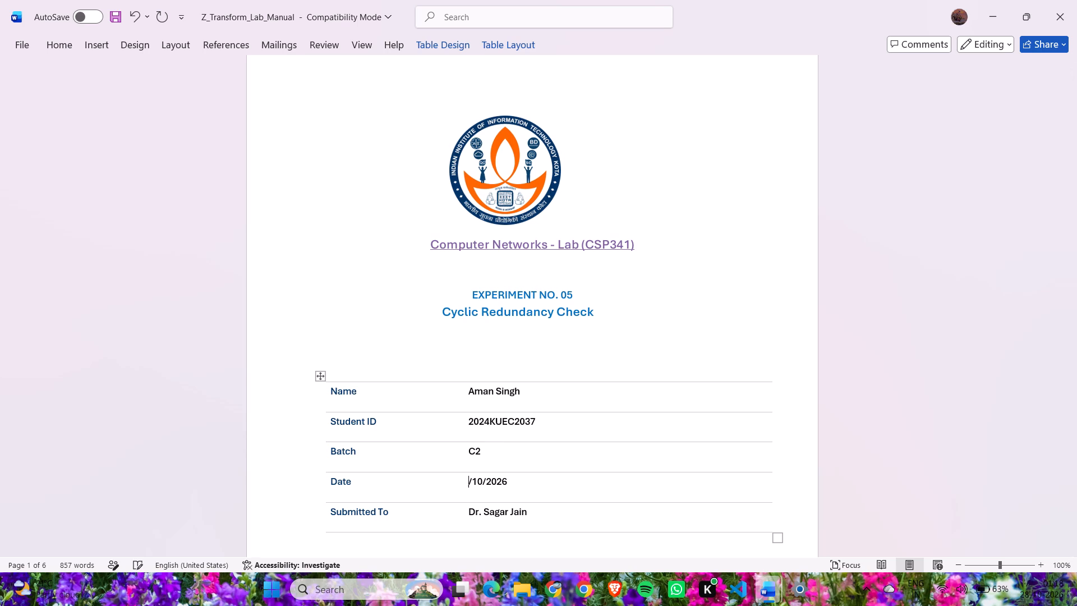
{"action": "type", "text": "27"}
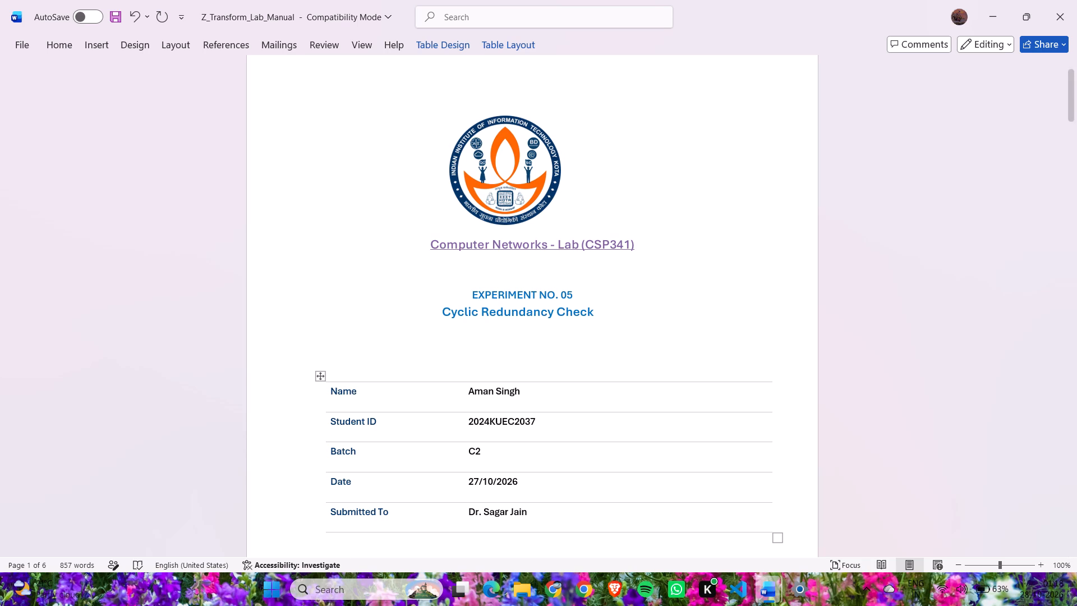
Replace the name after "Dr." in the Submitted To row with the new instructor's name.
{"action": "scroll", "coordinate": [497, 489], "scroll_direction": "down", "scroll_amount": 2}
{"action": "left_click", "coordinate": [540, 448]}
{"action": "key", "text": "BackSpace"}
{"action": "key", "text": "BackSpace"}
{"action": "key", "text": "BackSpace"}
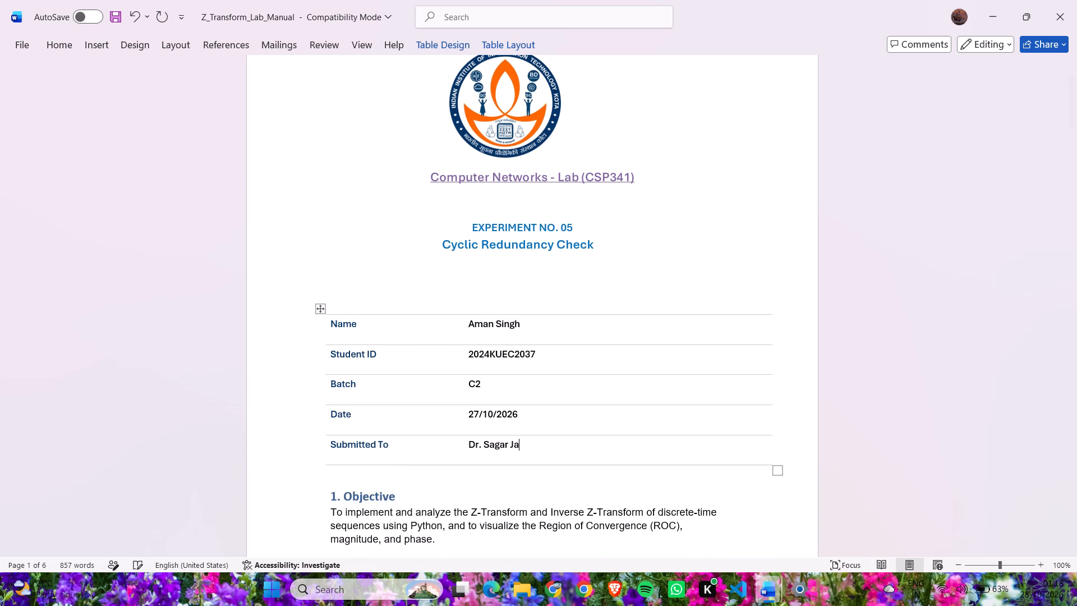
{"action": "key", "text": "BackSpace"}
{"action": "key", "text": "BackSpace"}
{"action": "key", "text": "BackSpace"}
{"action": "key", "text": "BackSpace"}
{"action": "key", "text": "BackSpace"}
{"action": "key", "text": "BackSpace"}
{"action": "key", "text": "BackSpace"}
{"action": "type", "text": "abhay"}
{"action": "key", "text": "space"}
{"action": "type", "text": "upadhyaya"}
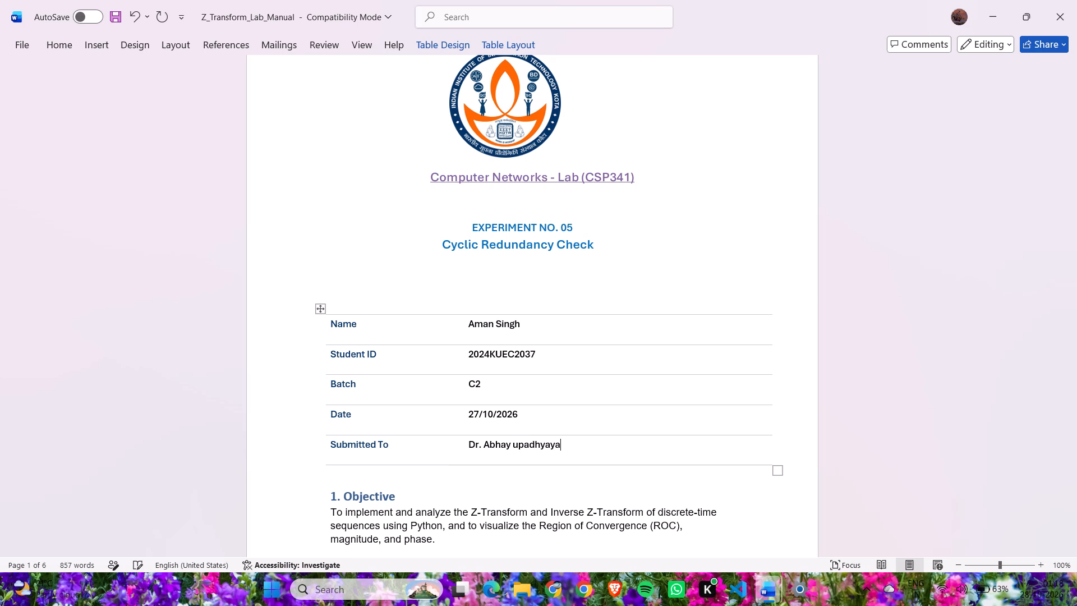
Capitalise the first letter of the instructor's surname in the Submitted To row.
{"action": "left_click", "coordinate": [518, 442]}
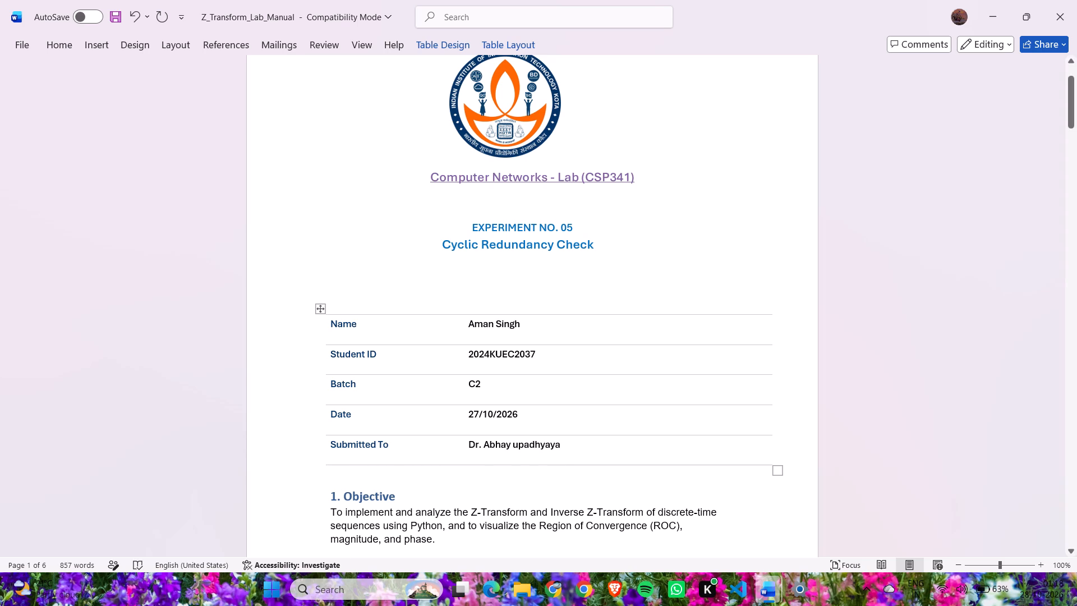
{"action": "key", "text": "BackSpace"}
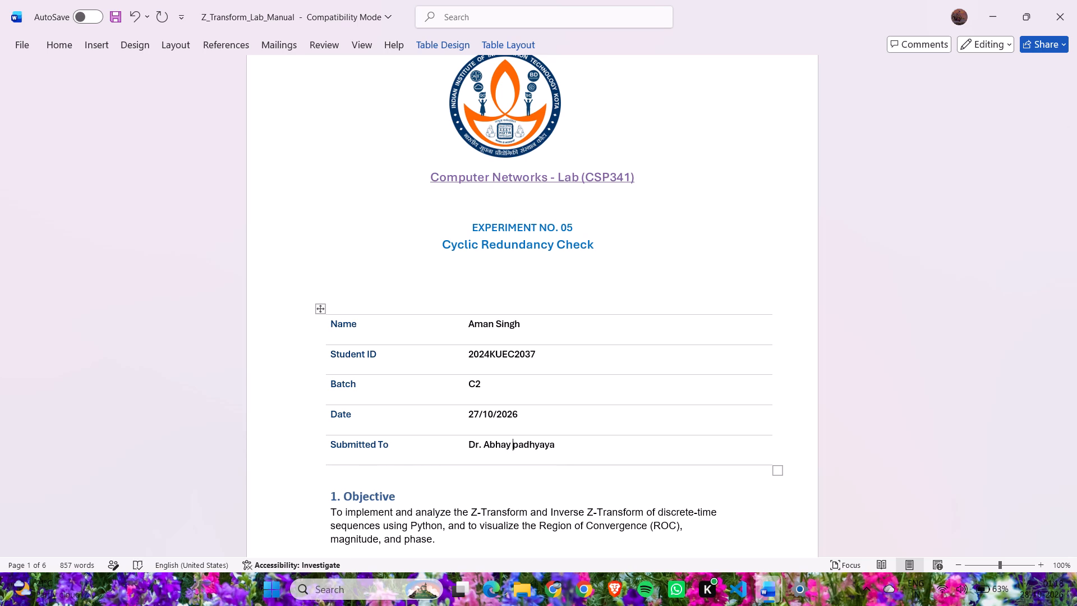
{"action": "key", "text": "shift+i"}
{"action": "key", "text": "BackSpace"}
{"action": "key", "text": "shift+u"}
Place the text cursor in the cover heading area around the experiment number and title.
{"action": "scroll", "coordinate": [500, 373], "scroll_direction": "up", "scroll_amount": 2}
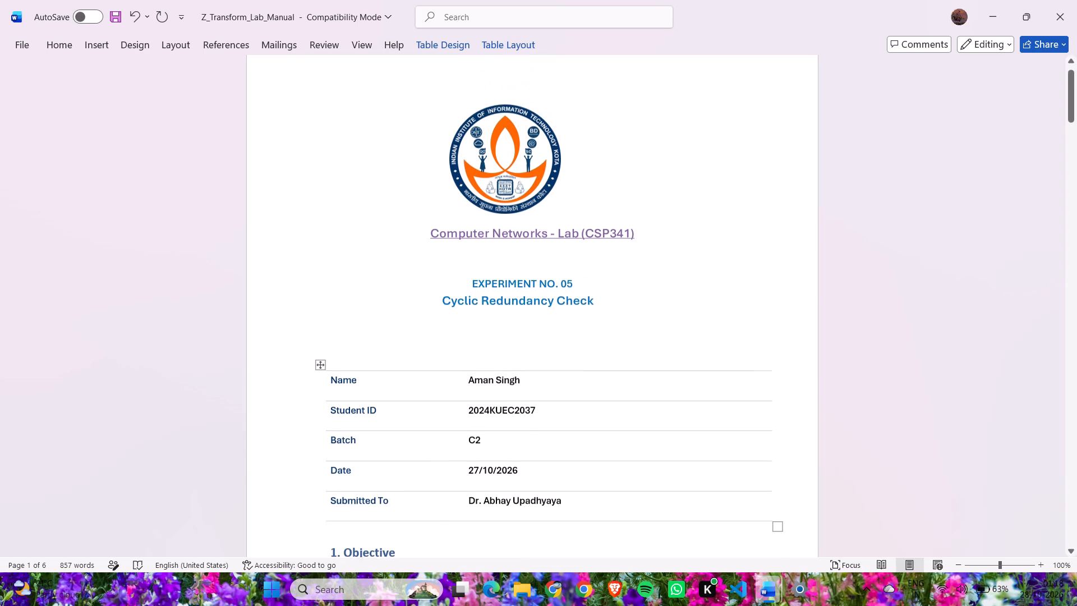
{"action": "scroll", "coordinate": [500, 373], "scroll_direction": "up", "scroll_amount": 1}
{"action": "left_click", "coordinate": [596, 327]}
{"action": "left_click", "coordinate": [570, 307]}
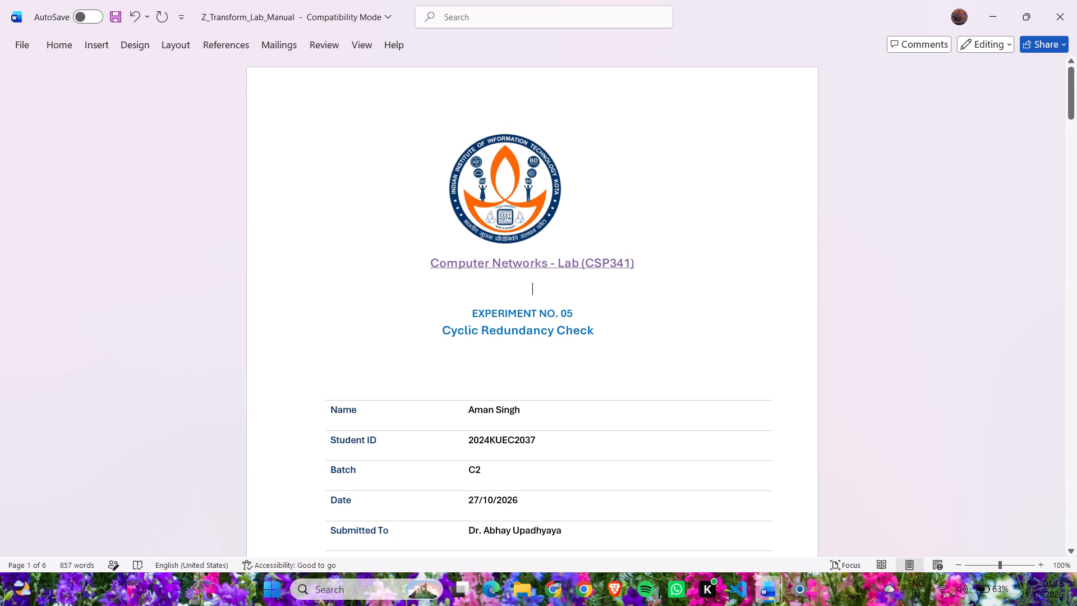
Change the experiment number on the cover to 08.
{"action": "left_click", "coordinate": [577, 308]}
{"action": "key", "text": "BackSpace"}
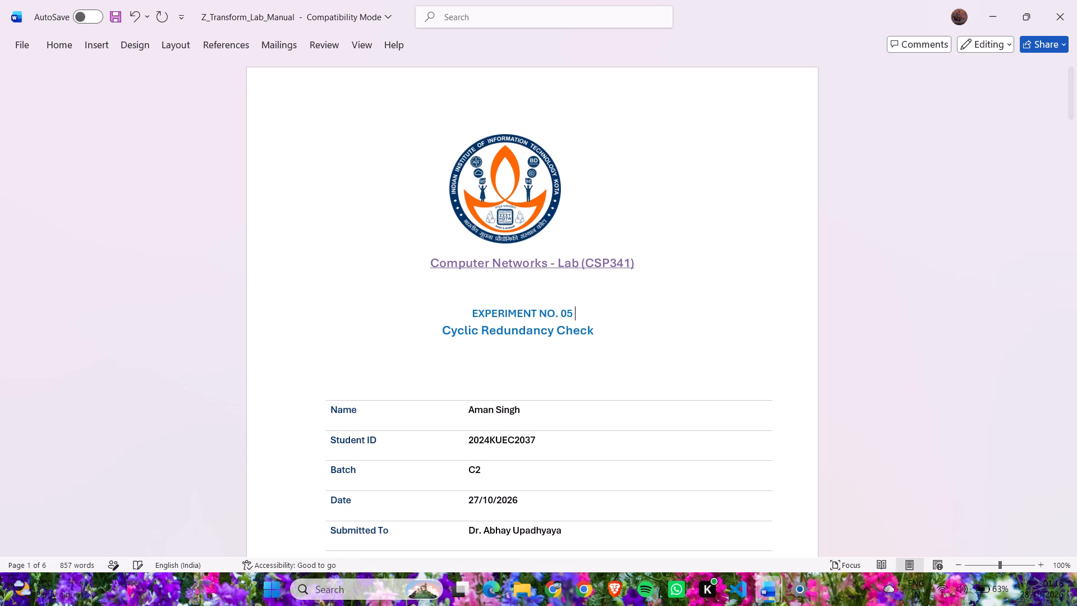
{"action": "key", "text": "BackSpace"}
{"action": "key", "text": "BackSpace"}
{"action": "key", "text": "8"}
Replace "Computer Networks" in the cover's course heading with "Digital signal processing".
{"action": "left_click", "coordinate": [549, 263]}
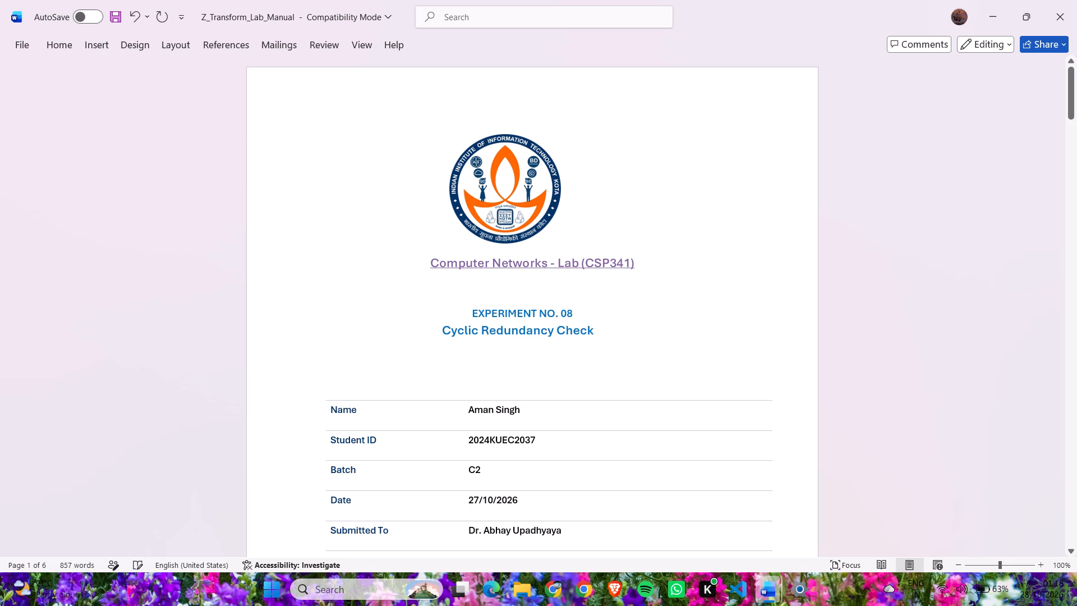
{"action": "key", "text": "BackSpace"}
{"action": "key", "text": "BackSpace"}
{"action": "key", "text": "BackSpace"}
{"action": "key", "text": "BackSpace"}
{"action": "key", "text": "BackSpace"}
{"action": "key", "text": "BackSpace"}
{"action": "key", "text": "BackSpace"}
{"action": "key", "text": "BackSpace"}
{"action": "key", "text": "BackSpace"}
{"action": "key", "text": "BackSpace"}
{"action": "key", "text": "BackSpace"}
{"action": "key", "text": "BackSpace"}
{"action": "key", "text": "BackSpace"}
{"action": "key", "text": "BackSpace"}
{"action": "key", "text": "BackSpace"}
{"action": "key", "text": "BackSpace"}
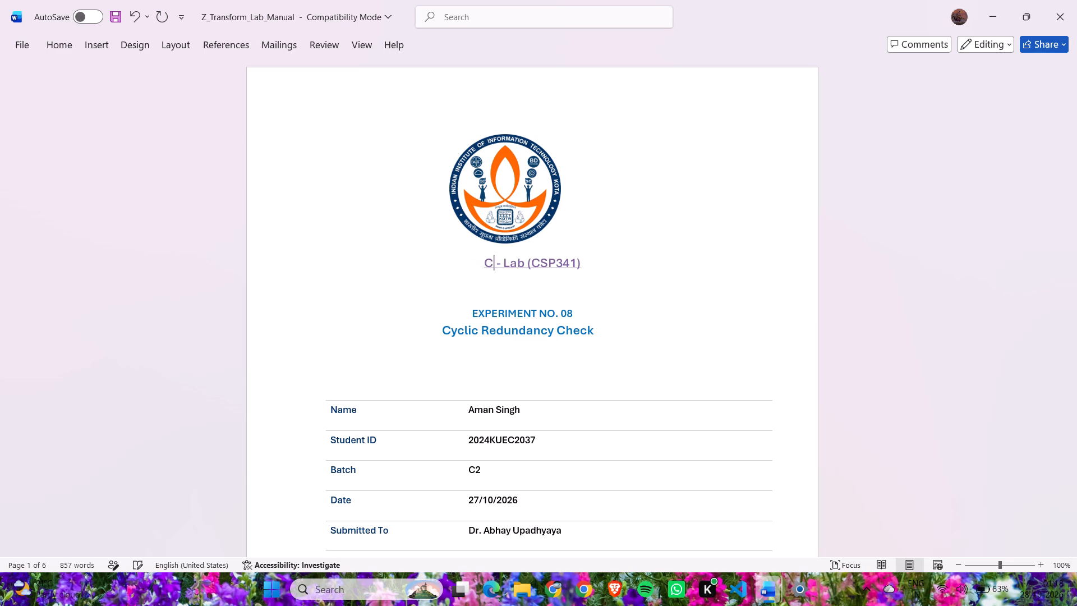
{"action": "key", "text": "BackSpace"}
{"action": "key", "text": "d"}
{"action": "key", "text": "BackSpace"}
{"action": "type", "text": "Digit"}
{"action": "type", "text": "al signal processing"}
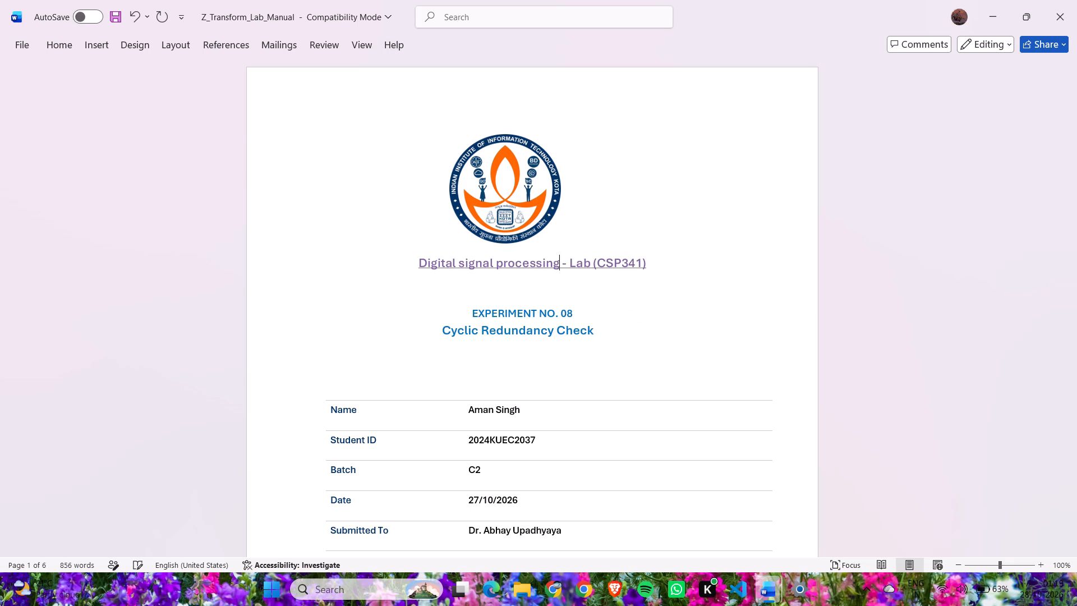
Capitalise the P of "processing" in the cover's course heading.
{"action": "left_click", "coordinate": [502, 264]}
{"action": "key", "text": "BackSpace"}
{"action": "key", "text": "shift+p"}
Capitalise the S of "signal" in the cover's course heading.
{"action": "left_click", "coordinate": [462, 262]}
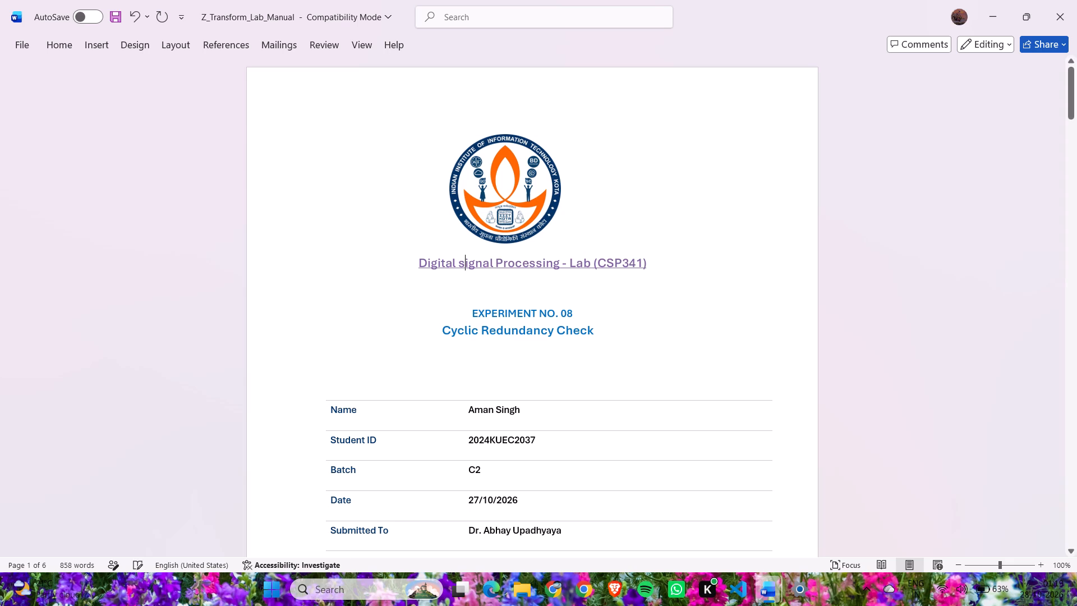
{"action": "key", "text": "shift+BackSpace"}
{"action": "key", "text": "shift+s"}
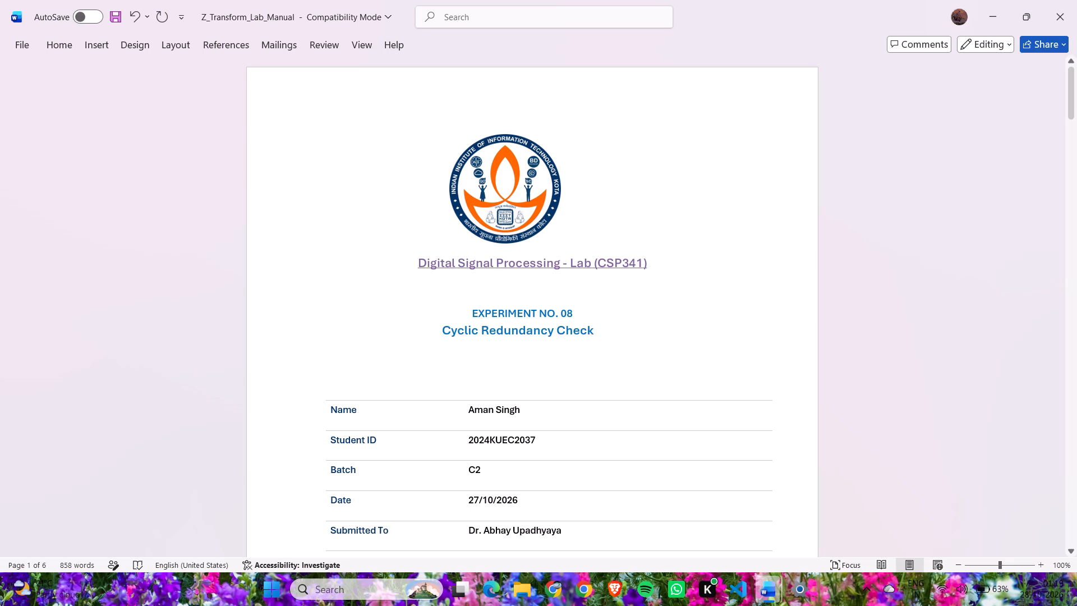
Replace the course code in the brackets of the cover's course heading with ECT301.
{"action": "left_click", "coordinate": [642, 259]}
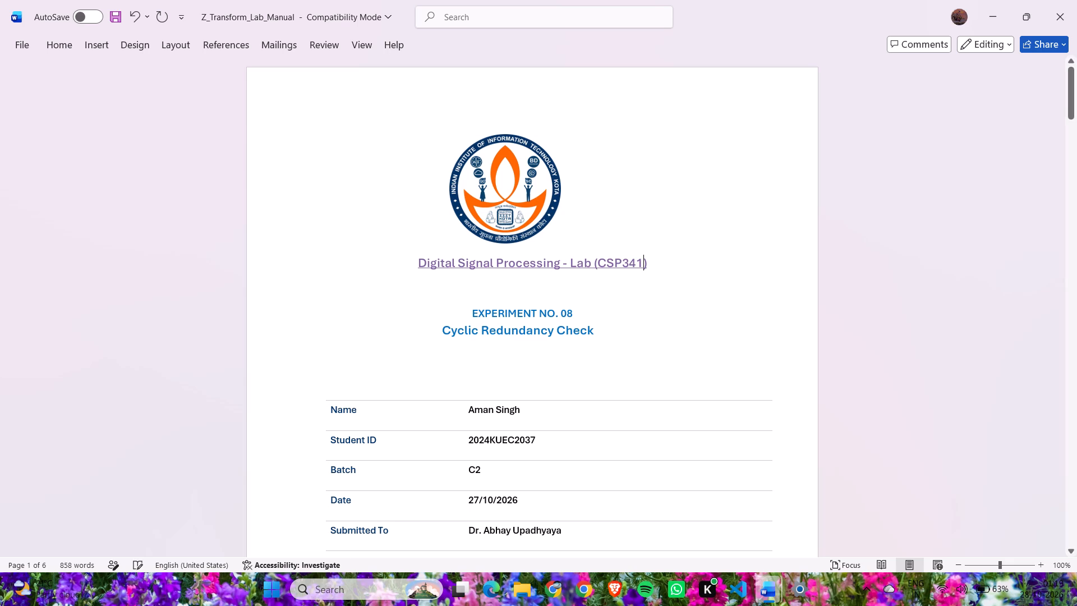
{"action": "key", "text": "BackSpace"}
{"action": "key", "text": "BackSpace"}
{"action": "key", "text": "BackSpace"}
{"action": "key", "text": "BackSpace"}
{"action": "key", "text": "BackSpace"}
{"action": "key", "text": "BackSpace"}
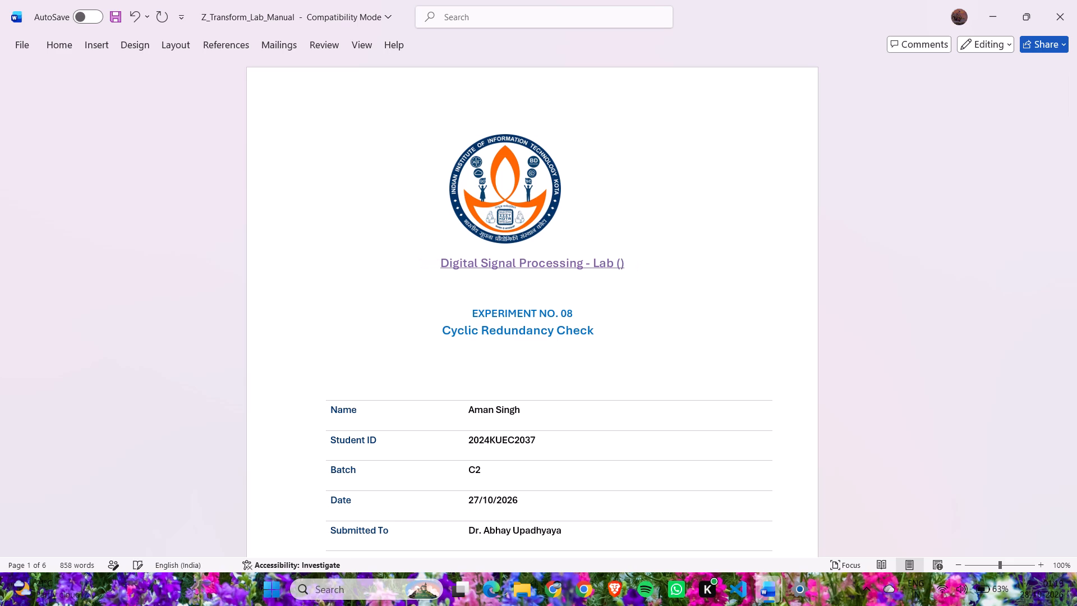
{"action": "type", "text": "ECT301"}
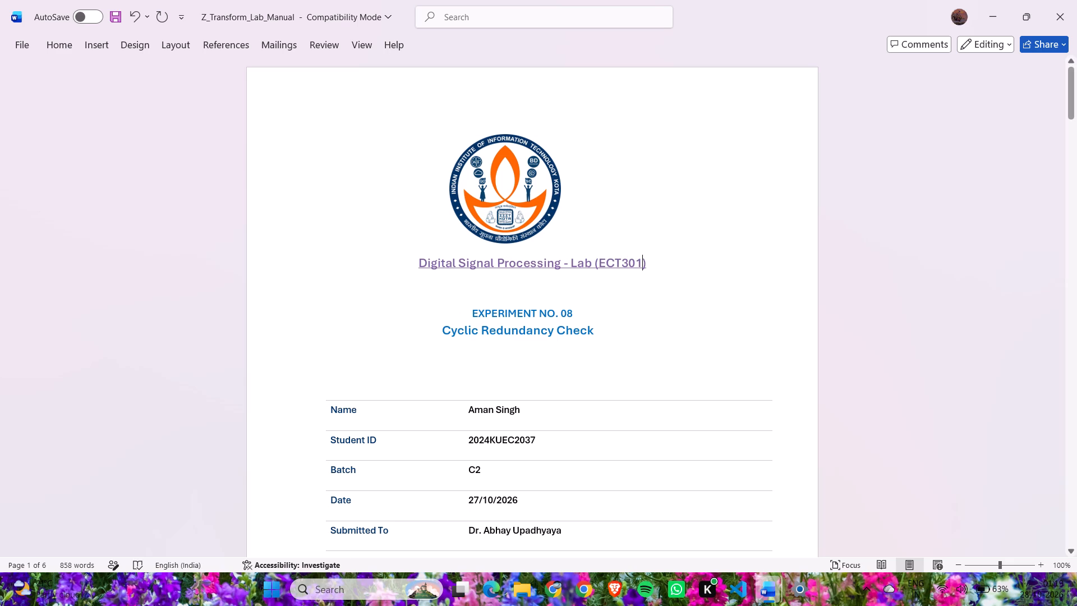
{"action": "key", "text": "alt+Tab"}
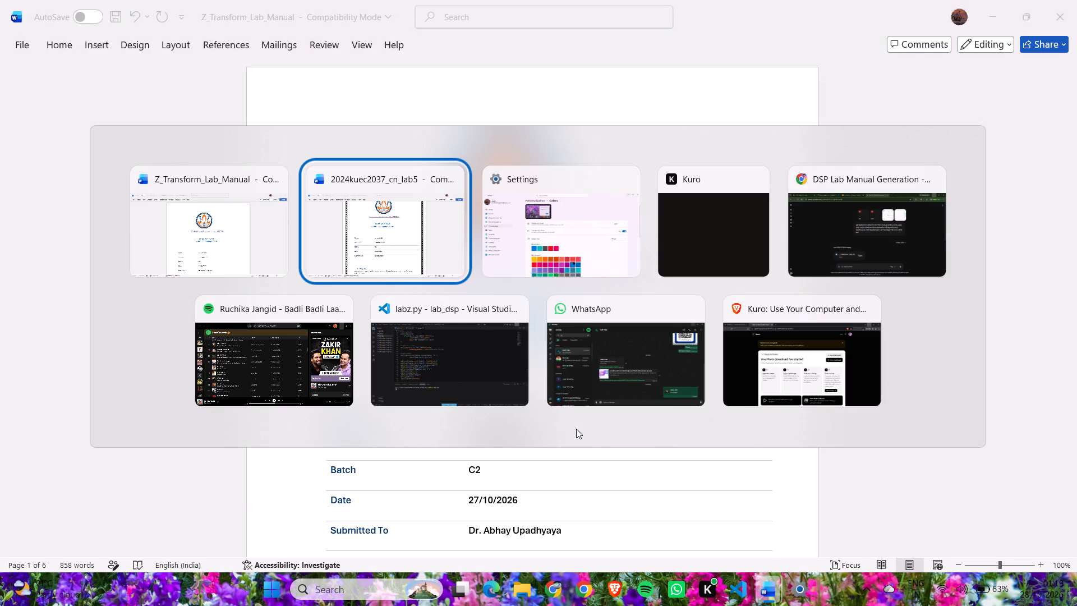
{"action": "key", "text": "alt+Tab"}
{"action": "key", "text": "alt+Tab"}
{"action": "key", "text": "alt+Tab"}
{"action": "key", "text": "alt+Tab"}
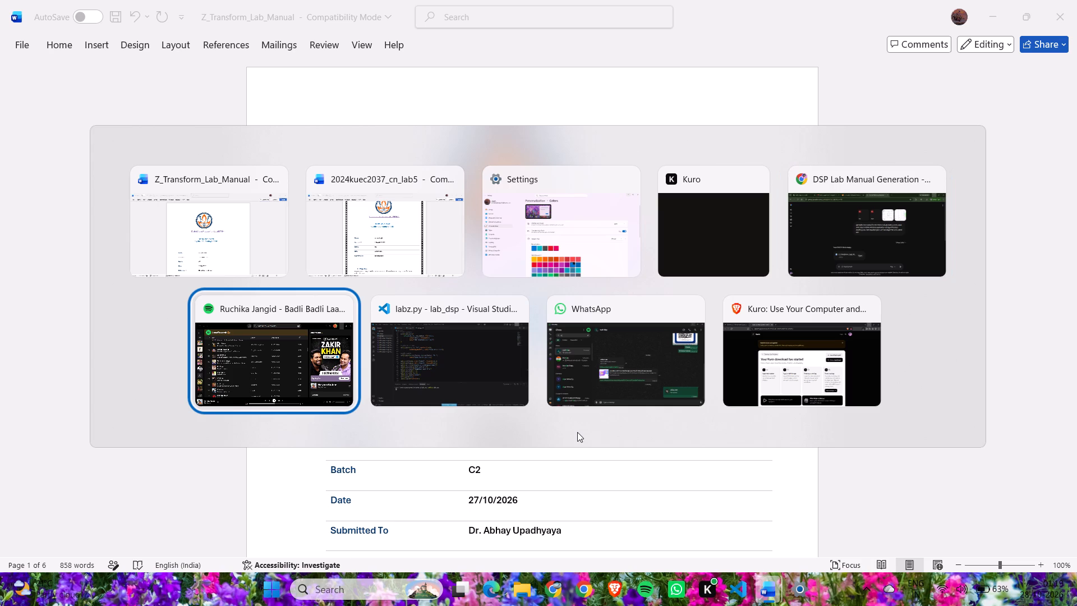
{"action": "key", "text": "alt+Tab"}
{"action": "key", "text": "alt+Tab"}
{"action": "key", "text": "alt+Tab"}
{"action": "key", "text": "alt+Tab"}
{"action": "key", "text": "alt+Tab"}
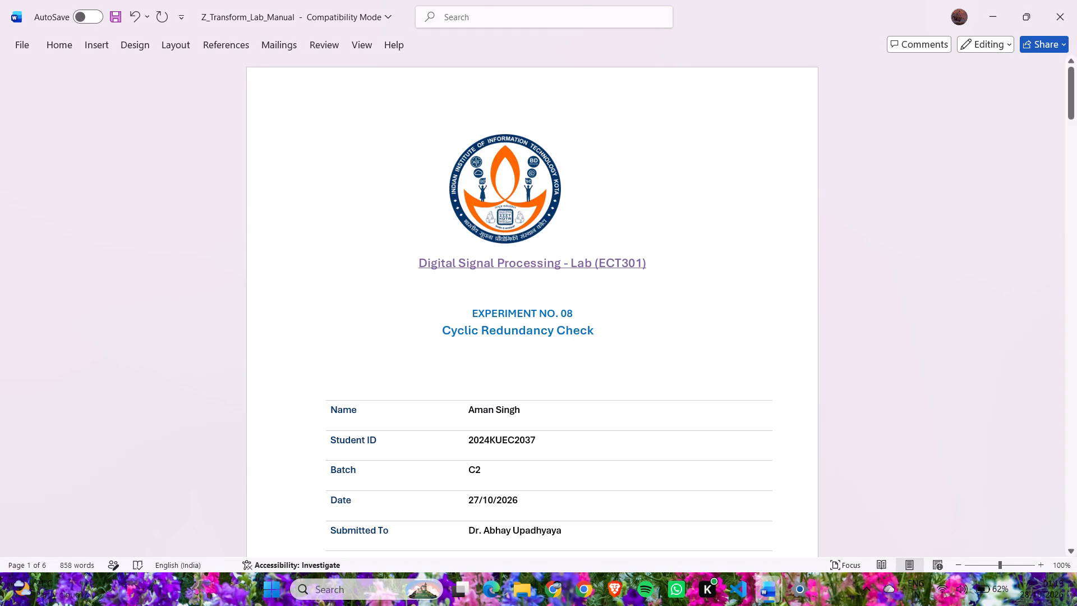
Change the course code in the cover's course heading to ECP301.
{"action": "left_click", "coordinate": [614, 260]}
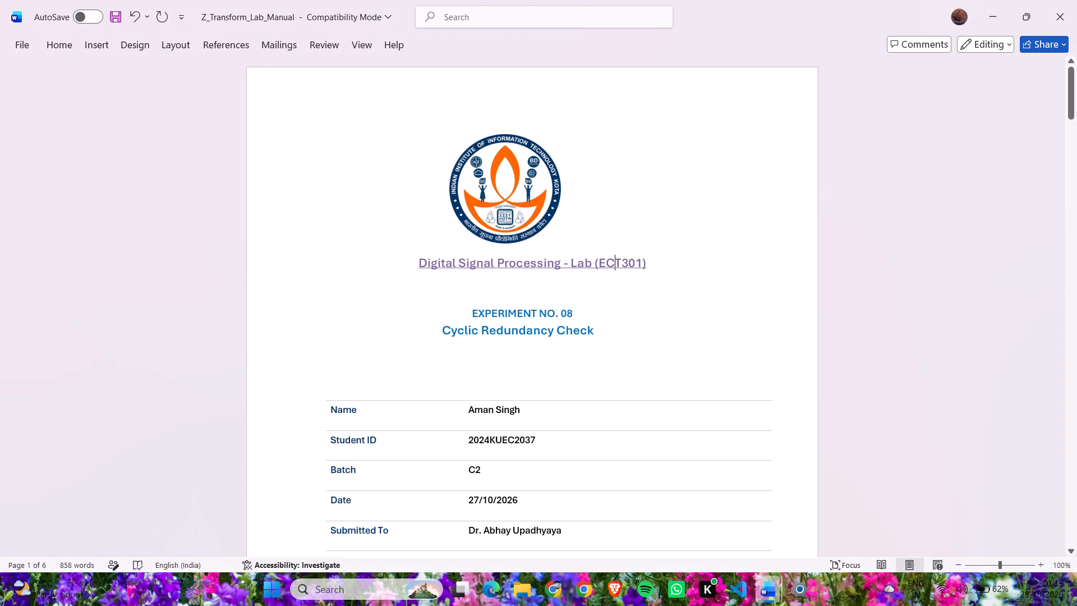
{"action": "left_click", "coordinate": [622, 260]}
{"action": "key", "text": "BackSpace"}
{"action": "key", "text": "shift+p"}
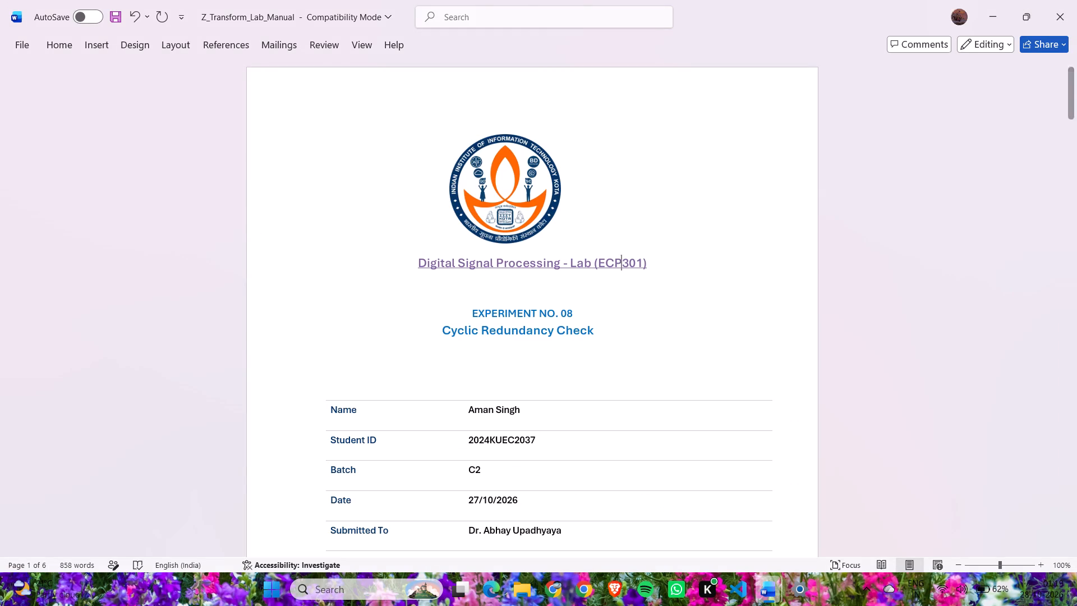
Go to the cover's experiment title, "Cyclic Redundancy Check", and switch to the Classroom assignment email in Chrome to consult the assignment title.
{"action": "left_click", "coordinate": [617, 310]}
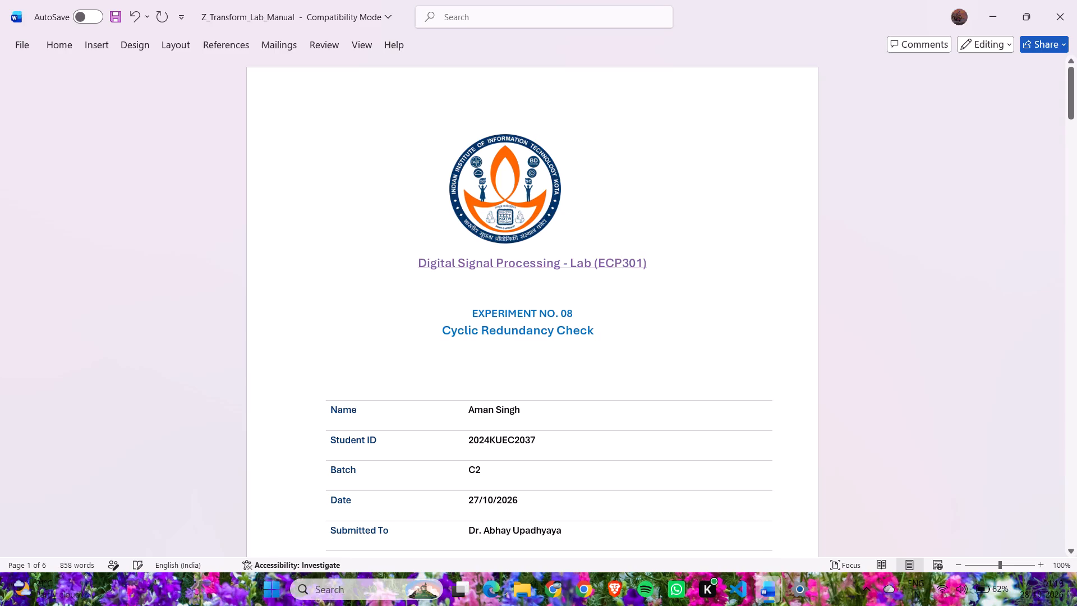
{"action": "left_click", "coordinate": [602, 333]}
{"action": "key", "text": "alt+Tab"}
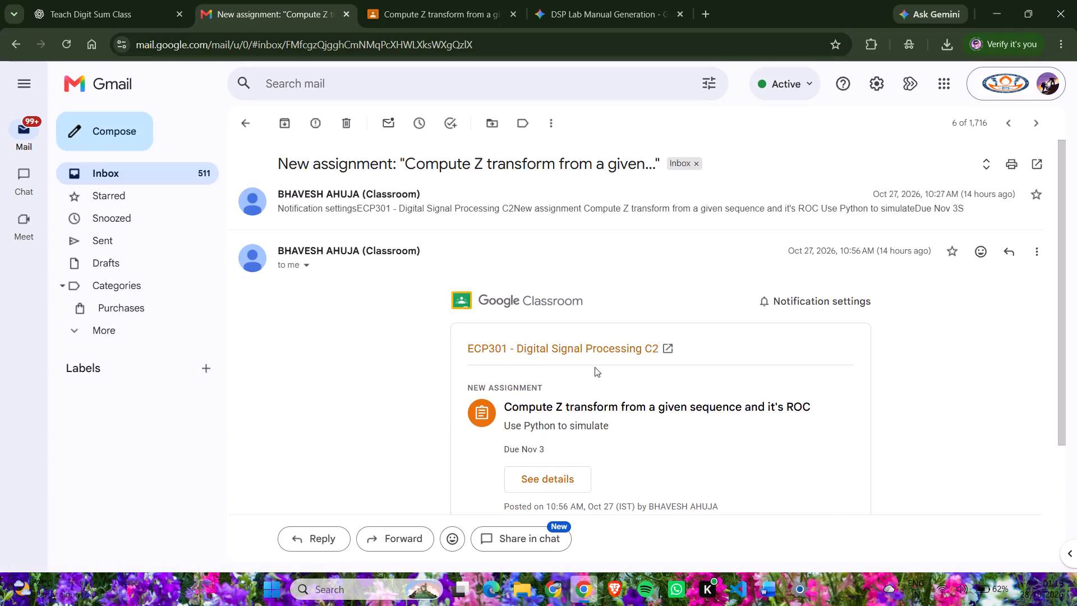
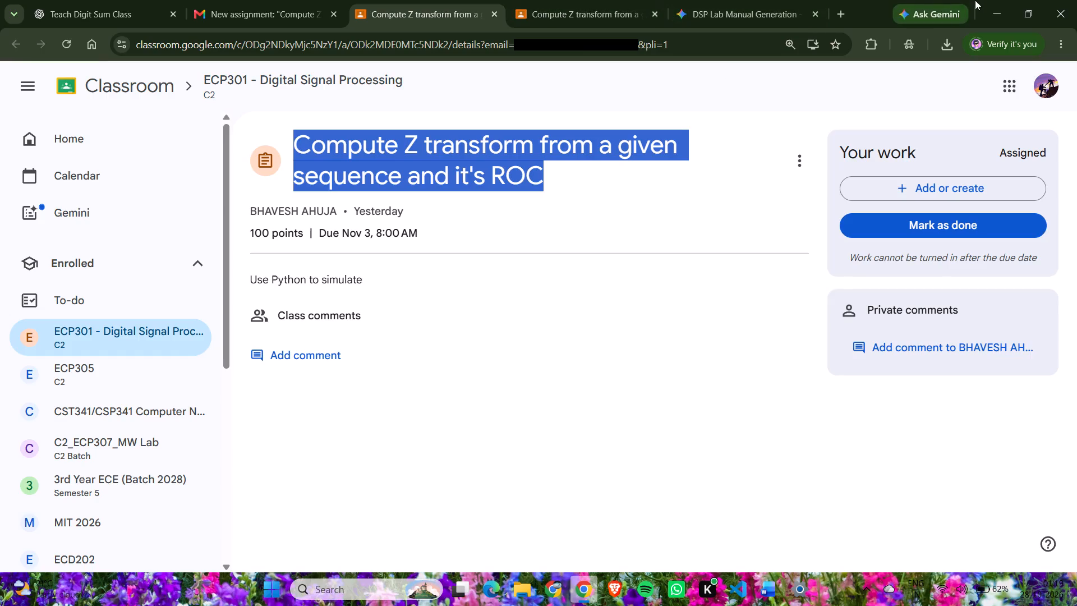
Switch back to the Word lab manual and delete the "EXPERIMENT NO. 08" line from the cover.
{"action": "left_click", "coordinate": [989, 5]}
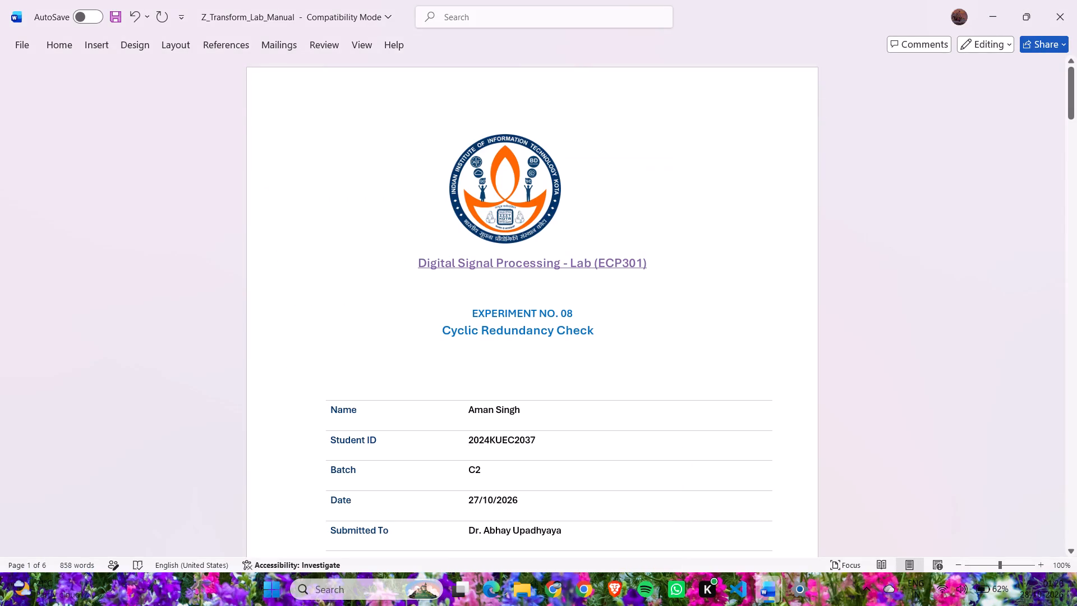
{"action": "left_click_drag", "start_coordinate": [580, 310], "coordinate": [471, 314]}
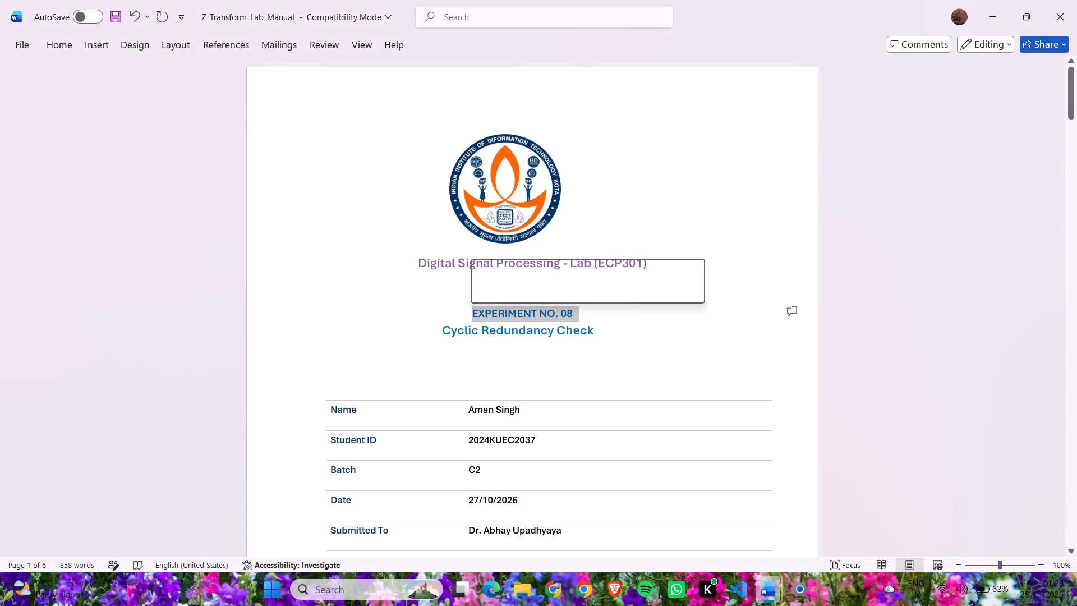
{"action": "key", "text": "BackSpace"}
{"action": "key", "text": "BackSpace"}
{"action": "key", "text": "BackSpace"}
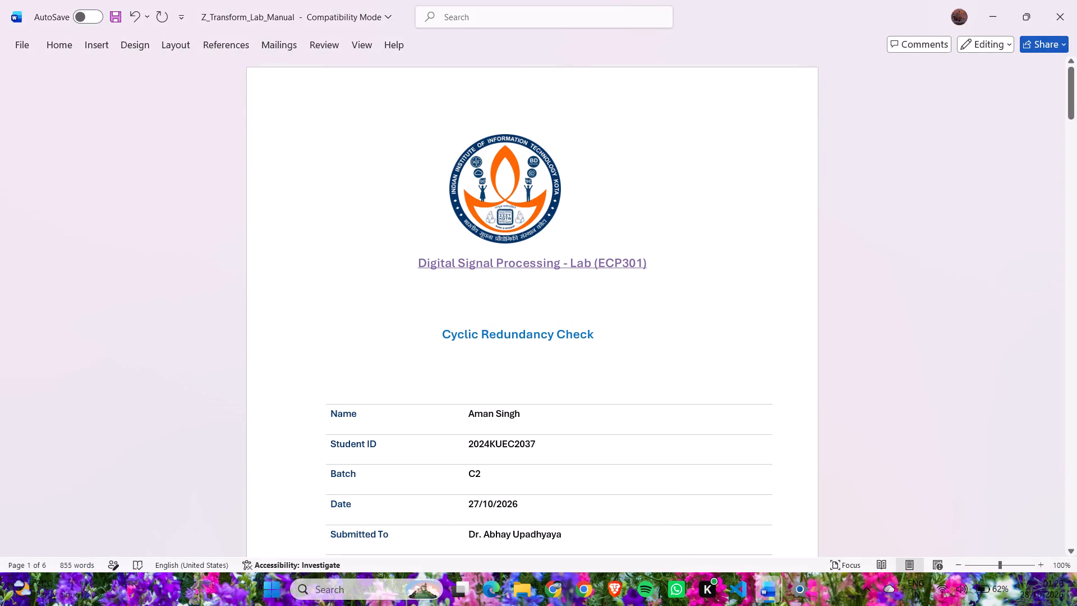
Replace the cover title "Cyclic Redundancy Check" with the copied assignment title "Compute Z transform from a given sequence and it's ROC".
{"action": "left_click", "coordinate": [599, 334]}
{"action": "left_click_drag", "start_coordinate": [596, 334], "coordinate": [449, 336]}
{"action": "key", "text": "BackSpace"}
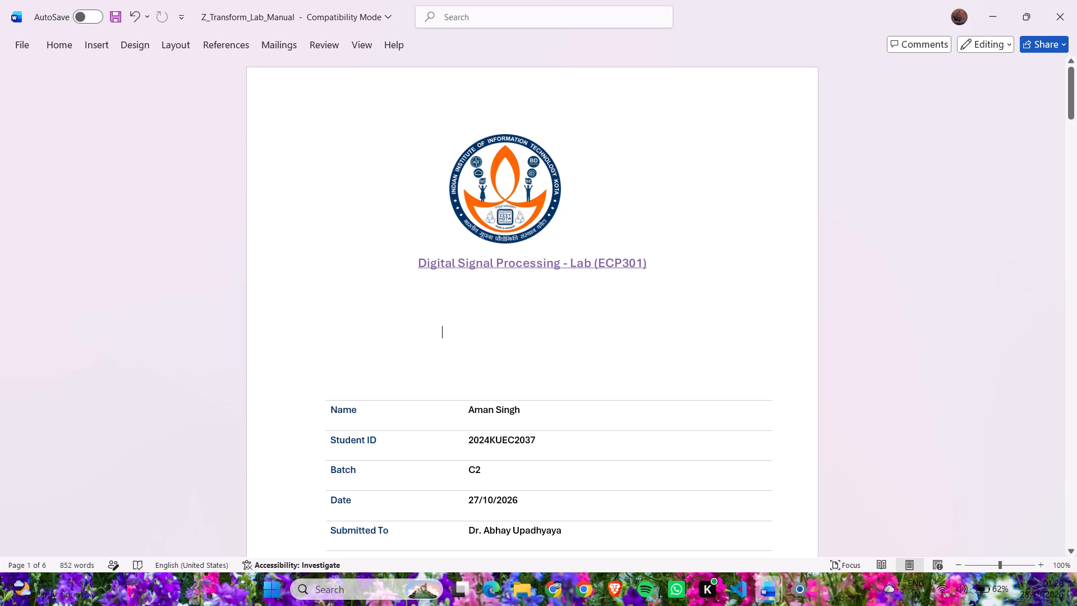
{"action": "key", "text": "ctrl+v"}
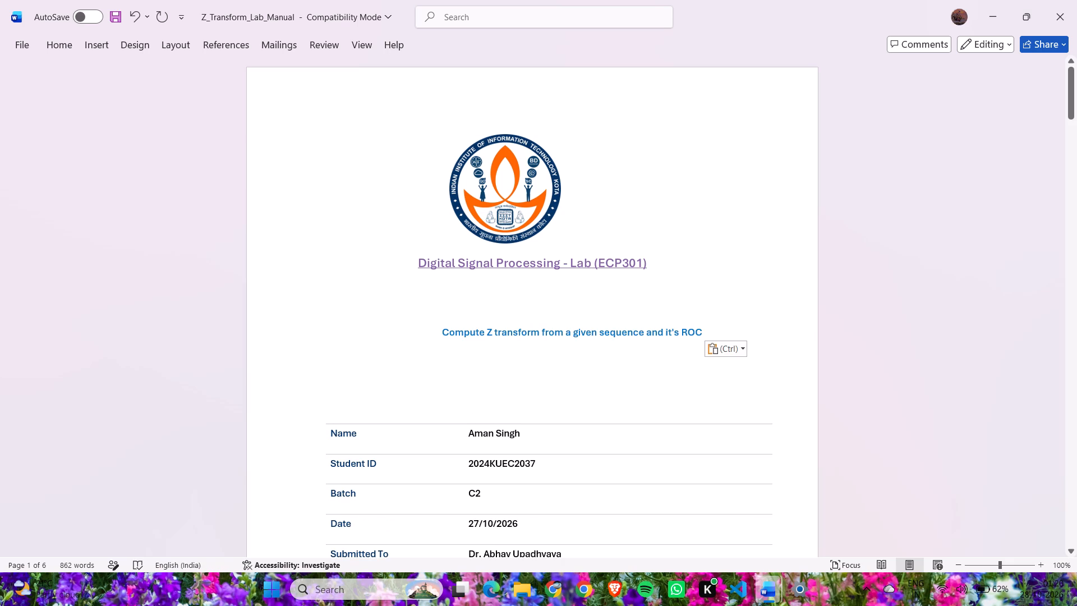
Remove most of the leading spaces before the new experiment title on the cover.
{"action": "left_click", "coordinate": [432, 337]}
{"action": "key", "text": "BackSpace"}
{"action": "key", "text": "BackSpace"}
{"action": "key", "text": "BackSpace"}
{"action": "key", "text": "BackSpace"}
{"action": "key", "text": "BackSpace"}
{"action": "key", "text": "BackSpace"}
{"action": "key", "text": "BackSpace"}
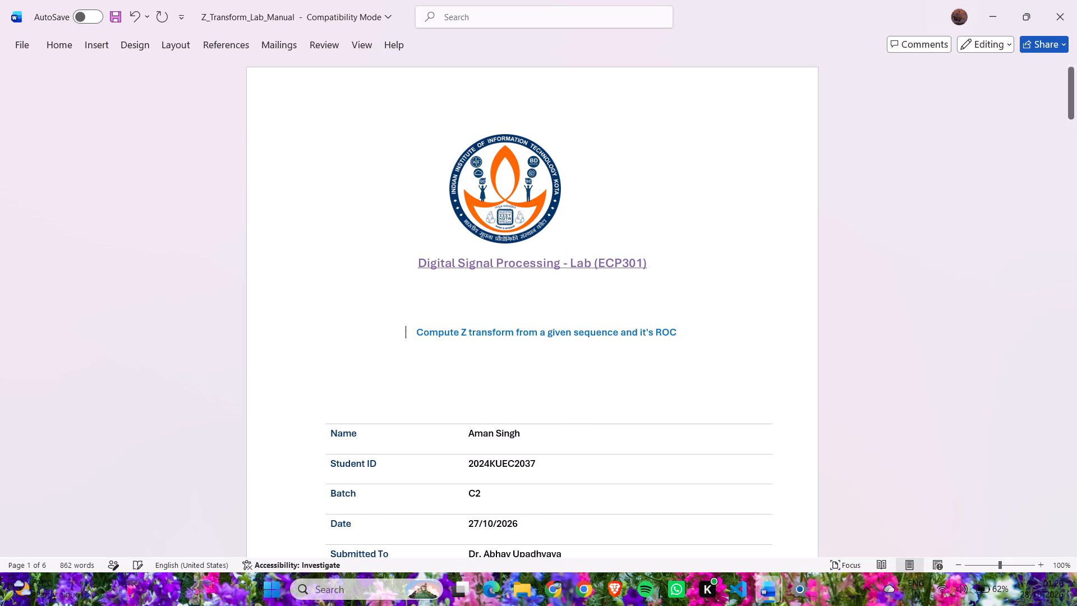
{"action": "key", "text": "BackSpace"}
{"action": "key", "text": "BackSpace"}
{"action": "key", "text": "BackSpace"}
{"action": "key", "text": "BackSpace"}
{"action": "key", "text": "BackSpace"}
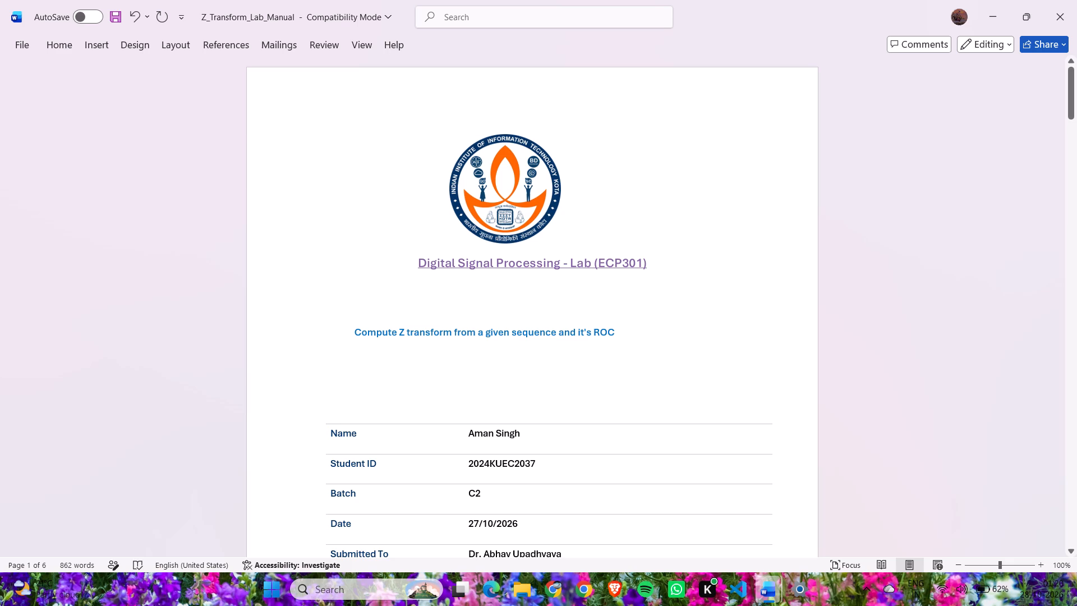
Insert the label "Experiment Name-" in front of the experiment title.
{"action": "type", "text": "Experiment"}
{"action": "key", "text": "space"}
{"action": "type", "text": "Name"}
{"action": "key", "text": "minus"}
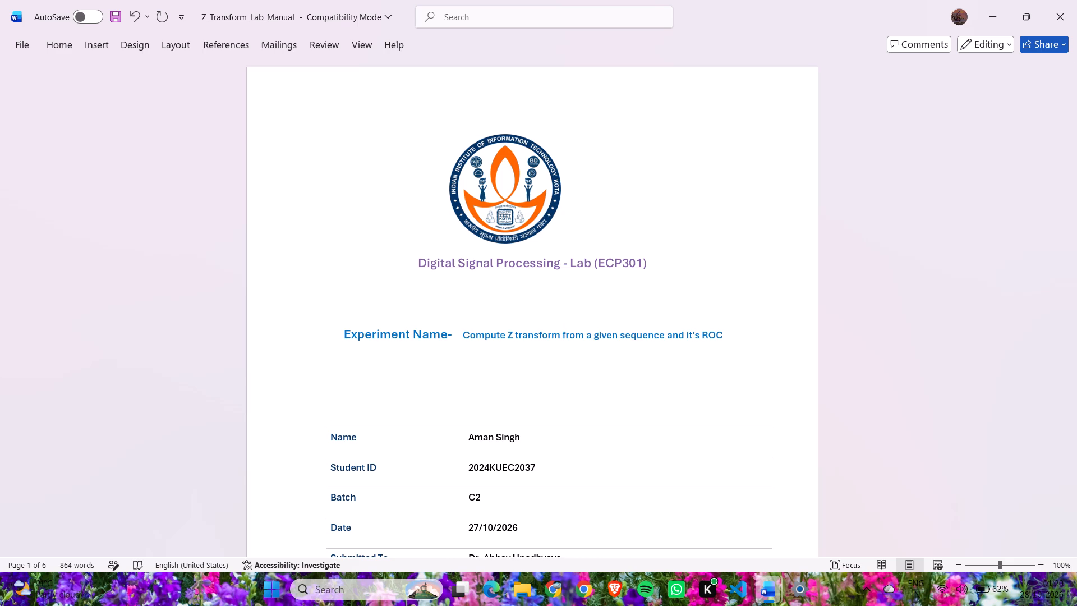
Set the whole experiment title line, including its label, to font size 14.
{"action": "left_click_drag", "start_coordinate": [743, 328], "coordinate": [330, 338]}
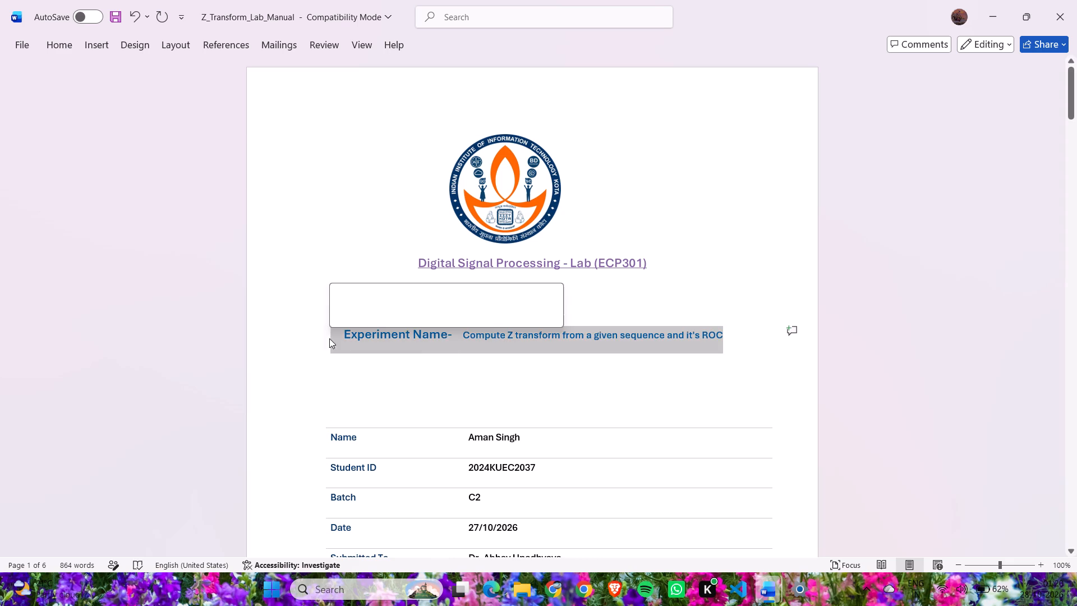
{"action": "left_click", "coordinate": [454, 294]}
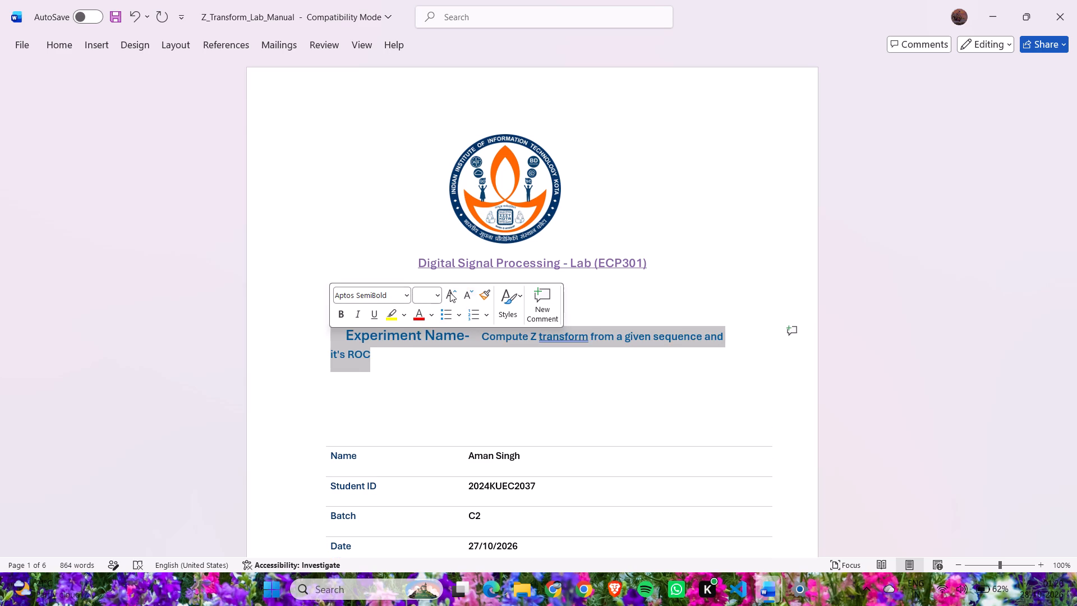
{"action": "left_click", "coordinate": [440, 293]}
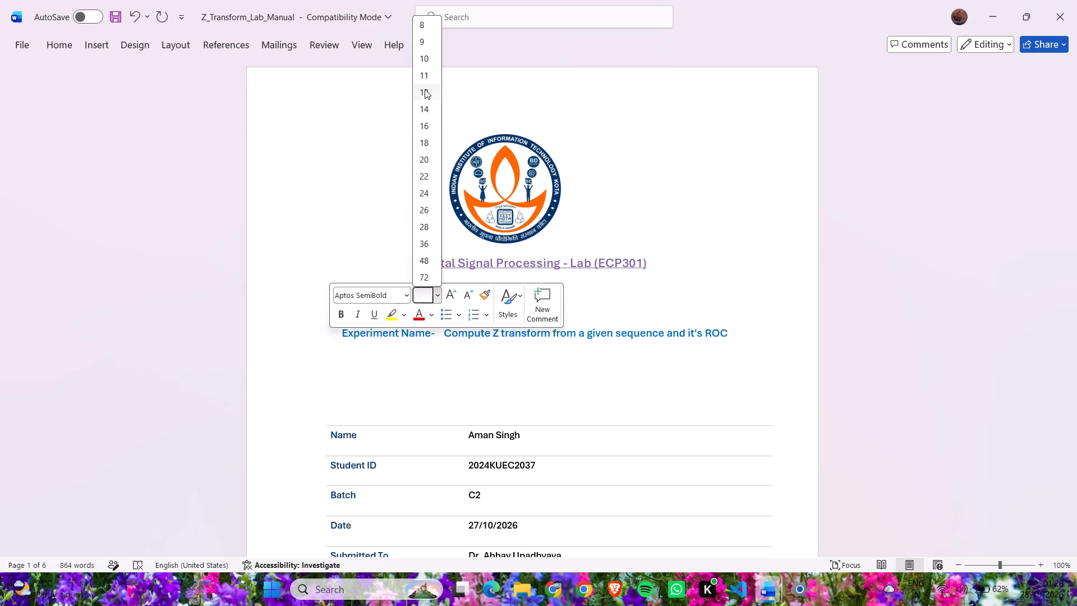
{"action": "left_click", "coordinate": [426, 109]}
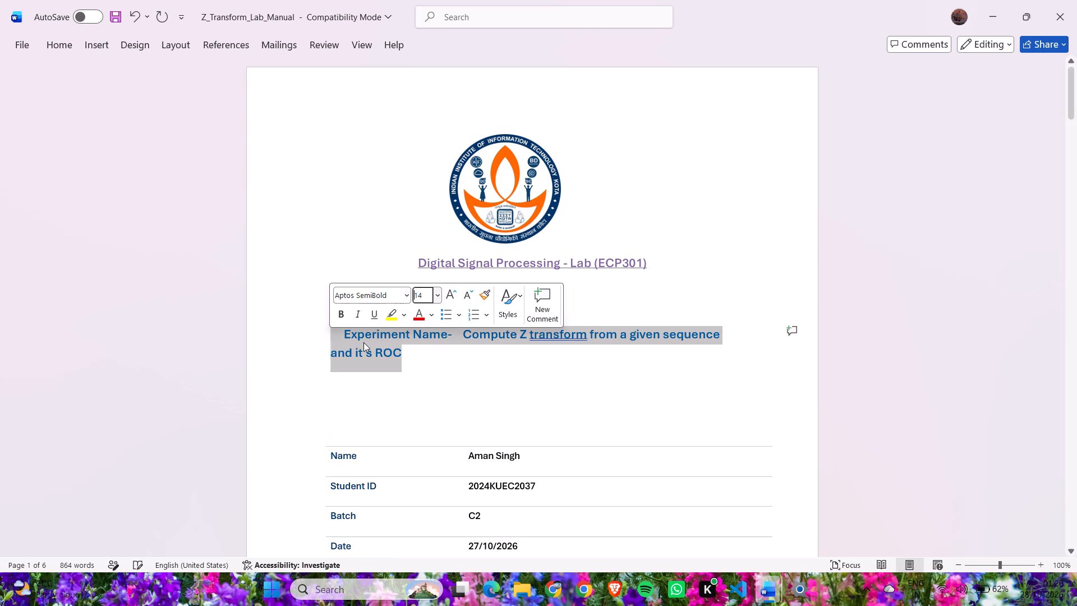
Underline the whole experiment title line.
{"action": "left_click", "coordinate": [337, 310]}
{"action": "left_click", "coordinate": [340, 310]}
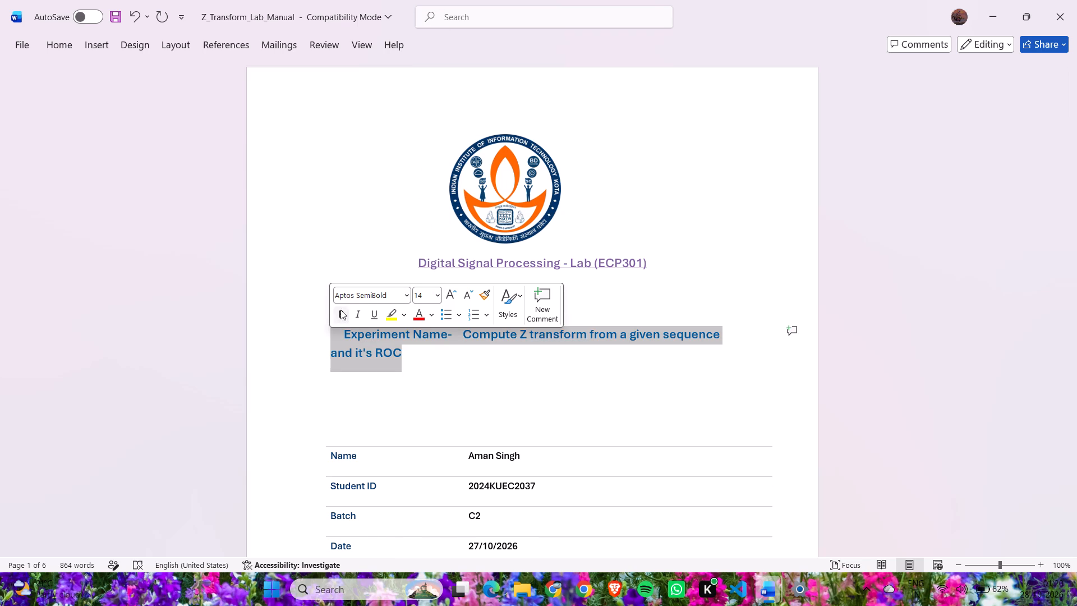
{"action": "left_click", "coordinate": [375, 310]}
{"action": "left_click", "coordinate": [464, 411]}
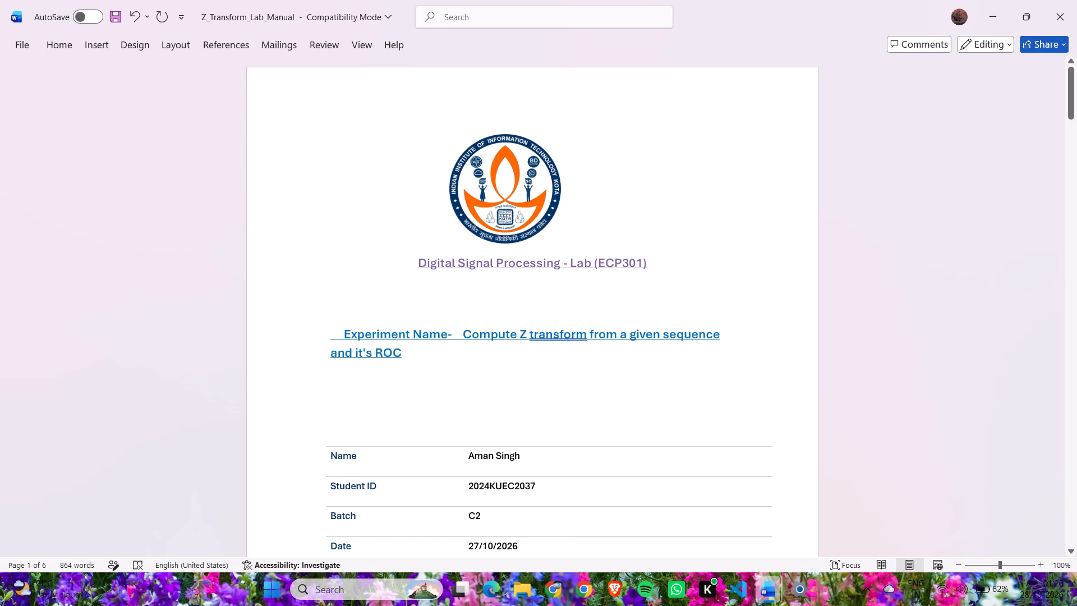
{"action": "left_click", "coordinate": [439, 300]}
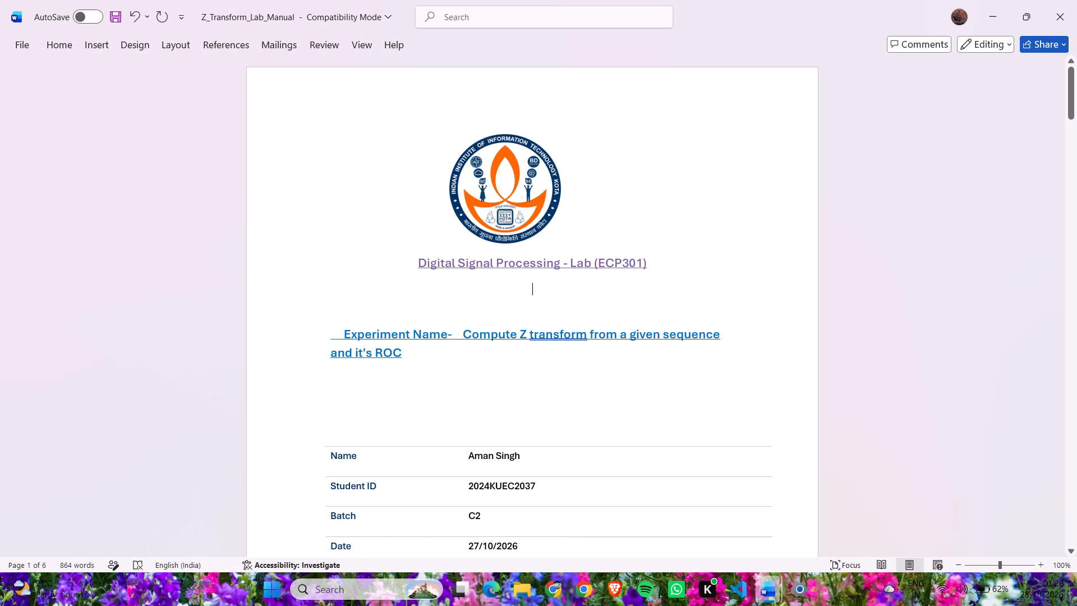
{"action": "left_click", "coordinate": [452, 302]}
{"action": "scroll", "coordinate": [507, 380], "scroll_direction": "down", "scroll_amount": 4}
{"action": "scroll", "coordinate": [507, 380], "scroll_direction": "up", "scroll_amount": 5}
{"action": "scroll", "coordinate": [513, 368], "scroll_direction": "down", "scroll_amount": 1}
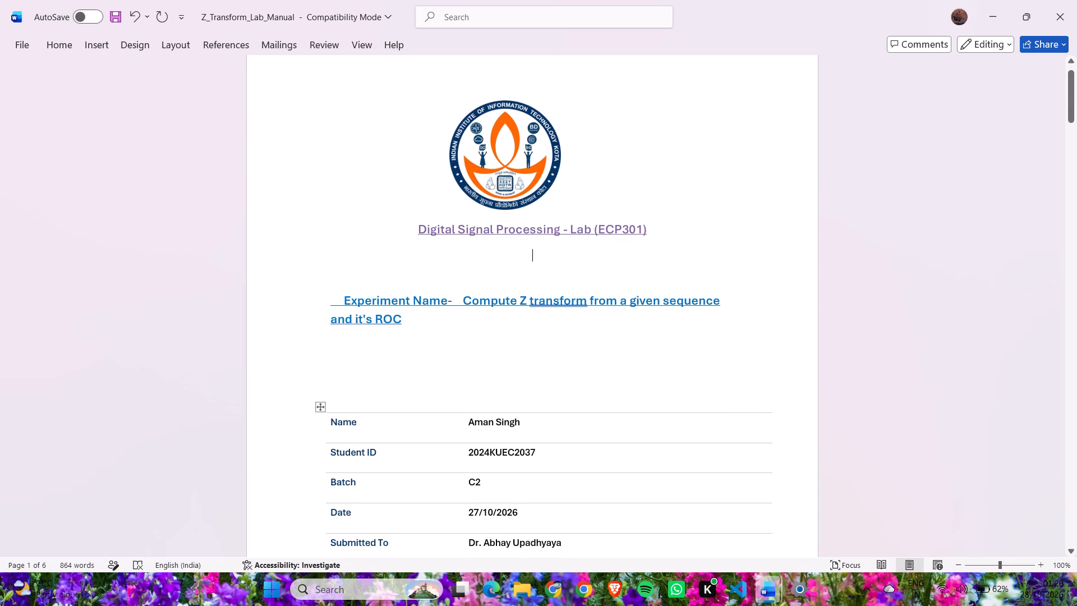
Delete "Name-" and the extra spaces from the title label, keeping only "Experiment" before the title.
{"action": "left_click", "coordinate": [457, 297]}
{"action": "key", "text": "BackSpace"}
{"action": "key", "text": "BackSpace"}
{"action": "key", "text": "BackSpace"}
{"action": "key", "text": "BackSpace"}
{"action": "key", "text": "BackSpace"}
{"action": "key", "text": "BackSpace"}
{"action": "key", "text": "BackSpace"}
{"action": "key", "text": "BackSpace"}
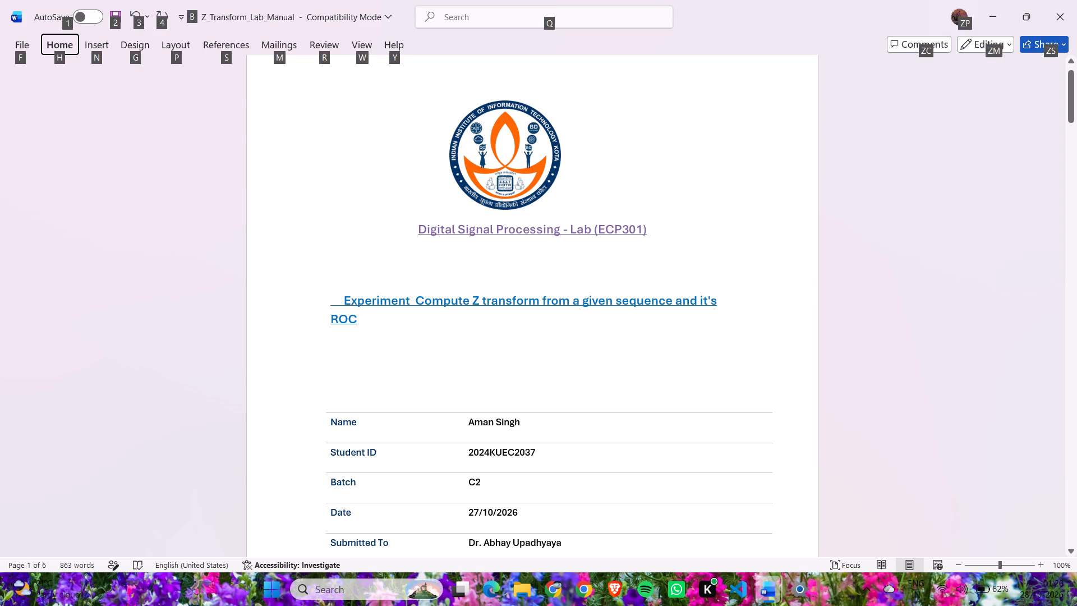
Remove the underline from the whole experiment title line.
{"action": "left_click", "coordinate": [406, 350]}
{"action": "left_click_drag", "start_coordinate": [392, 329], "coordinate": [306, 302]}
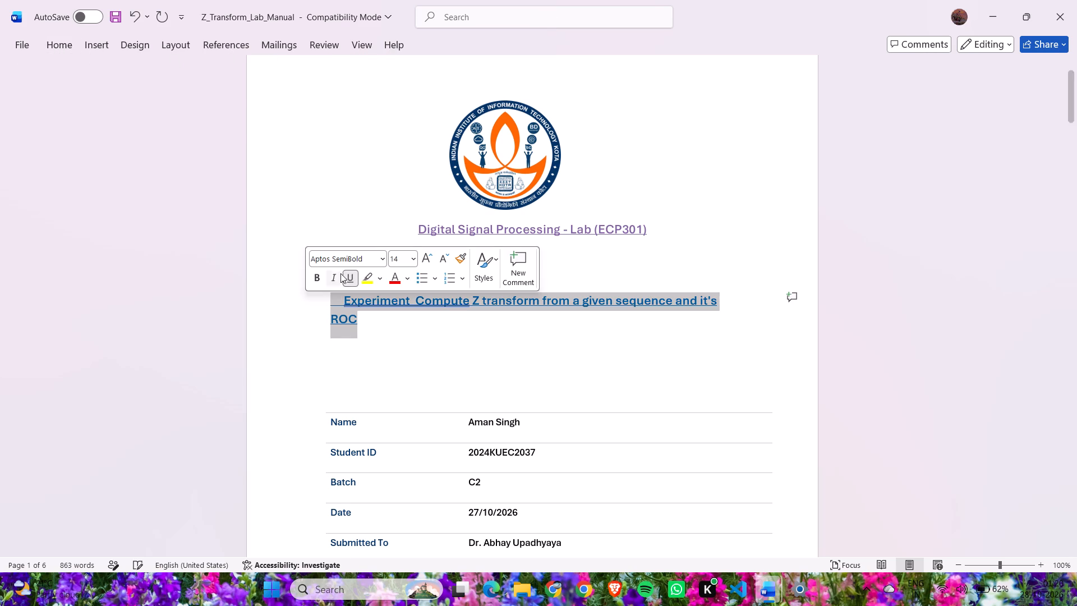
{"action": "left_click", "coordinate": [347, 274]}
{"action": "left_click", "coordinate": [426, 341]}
Add ":-" after the "Experiment" label on the cover.
{"action": "left_click", "coordinate": [411, 299]}
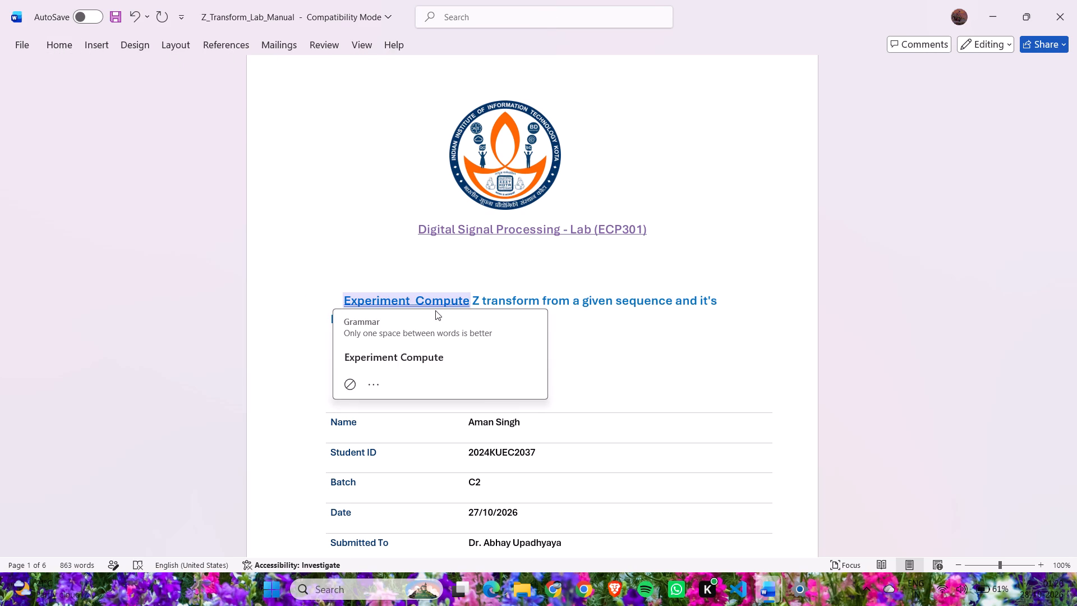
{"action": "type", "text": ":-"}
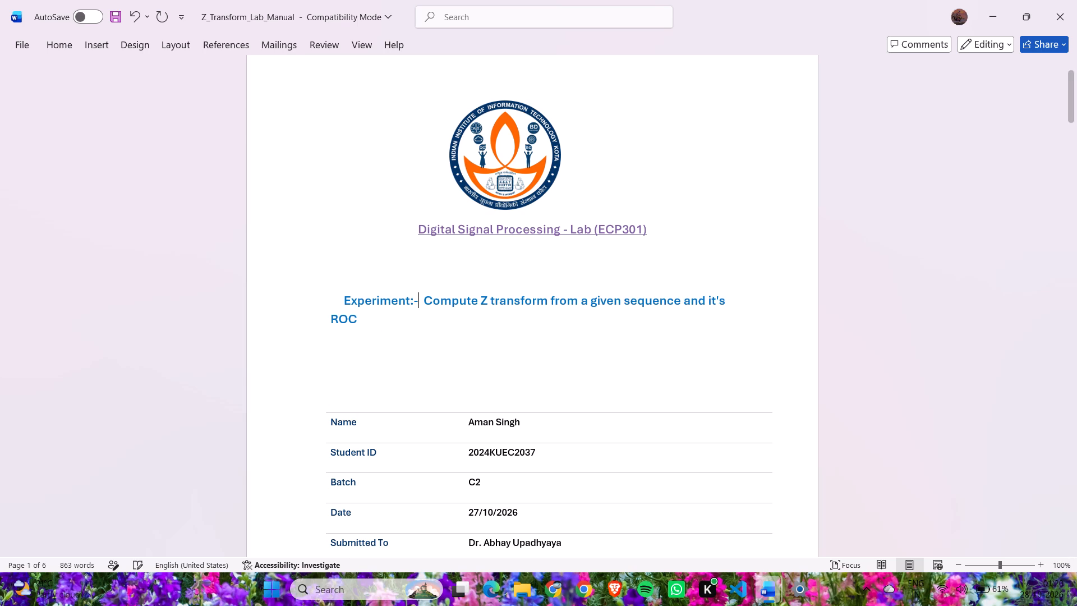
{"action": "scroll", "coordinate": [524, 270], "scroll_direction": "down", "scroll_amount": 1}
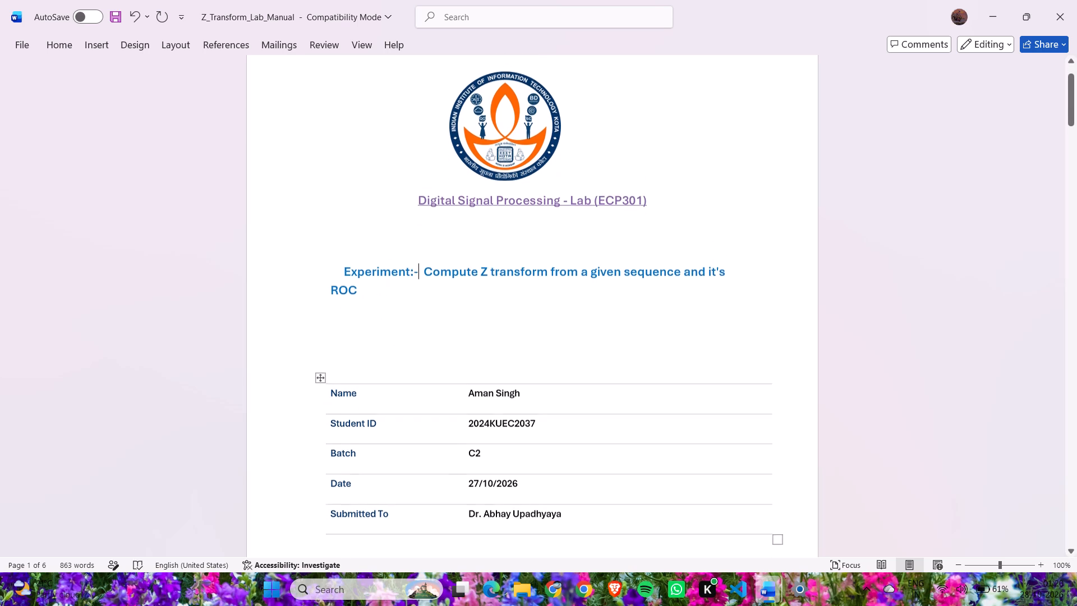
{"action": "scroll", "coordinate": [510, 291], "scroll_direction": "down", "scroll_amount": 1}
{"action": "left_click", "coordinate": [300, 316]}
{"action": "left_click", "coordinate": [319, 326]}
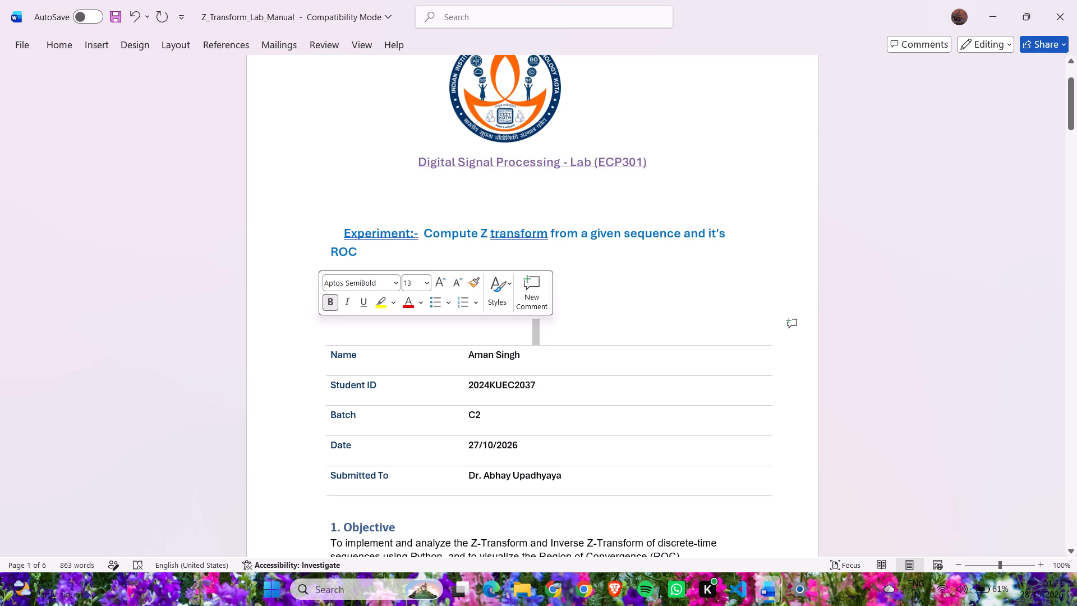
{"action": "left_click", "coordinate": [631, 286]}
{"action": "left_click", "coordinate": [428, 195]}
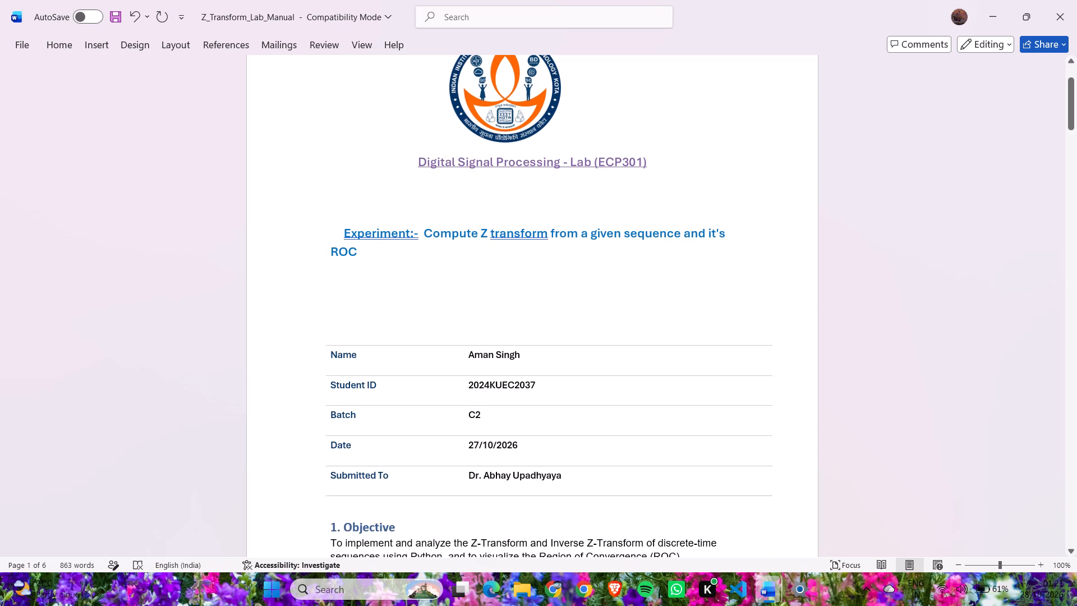
Trim two leading spaces before the "Experiment:-" label.
{"action": "left_click", "coordinate": [335, 235]}
{"action": "key", "text": "BackSpace"}
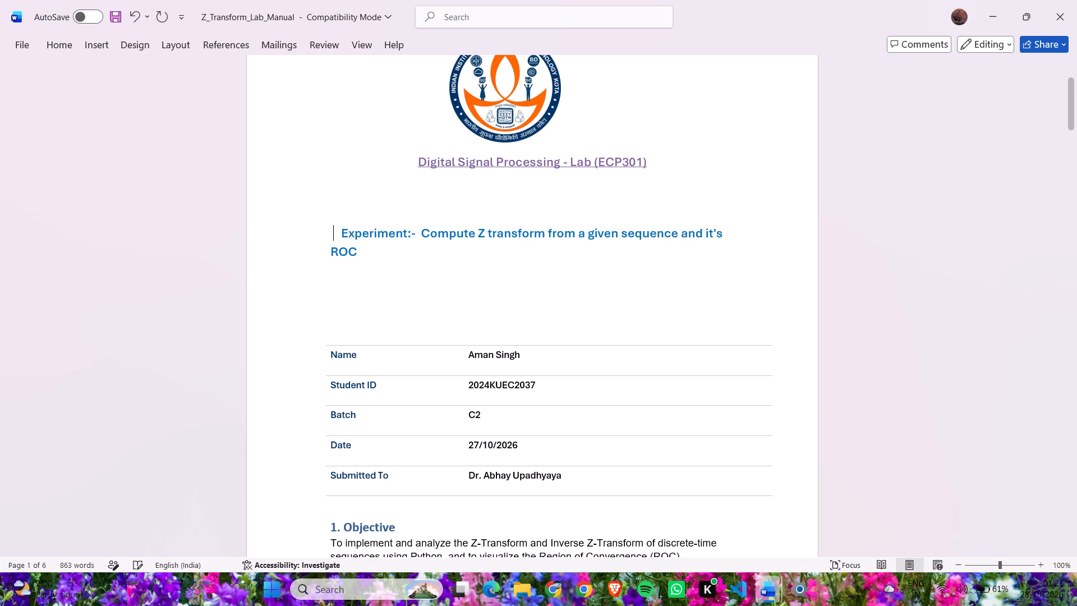
{"action": "key", "text": "BackSpace"}
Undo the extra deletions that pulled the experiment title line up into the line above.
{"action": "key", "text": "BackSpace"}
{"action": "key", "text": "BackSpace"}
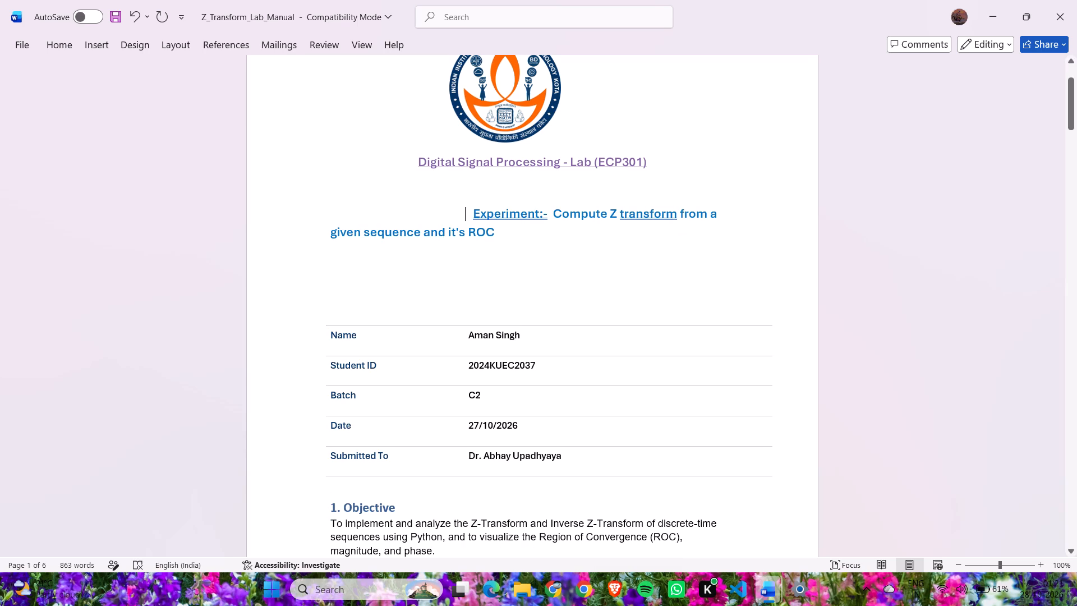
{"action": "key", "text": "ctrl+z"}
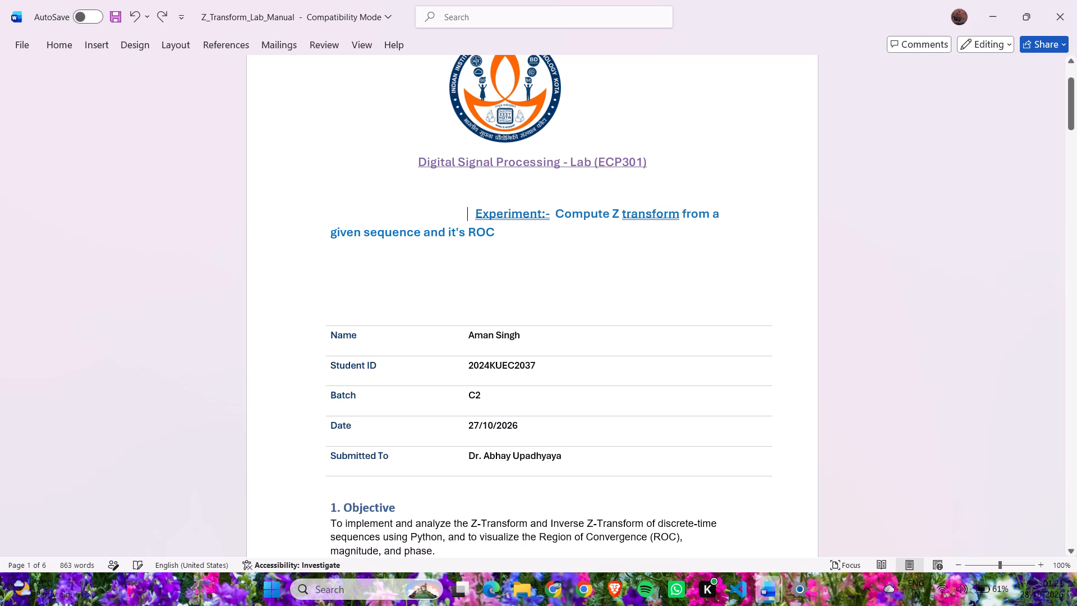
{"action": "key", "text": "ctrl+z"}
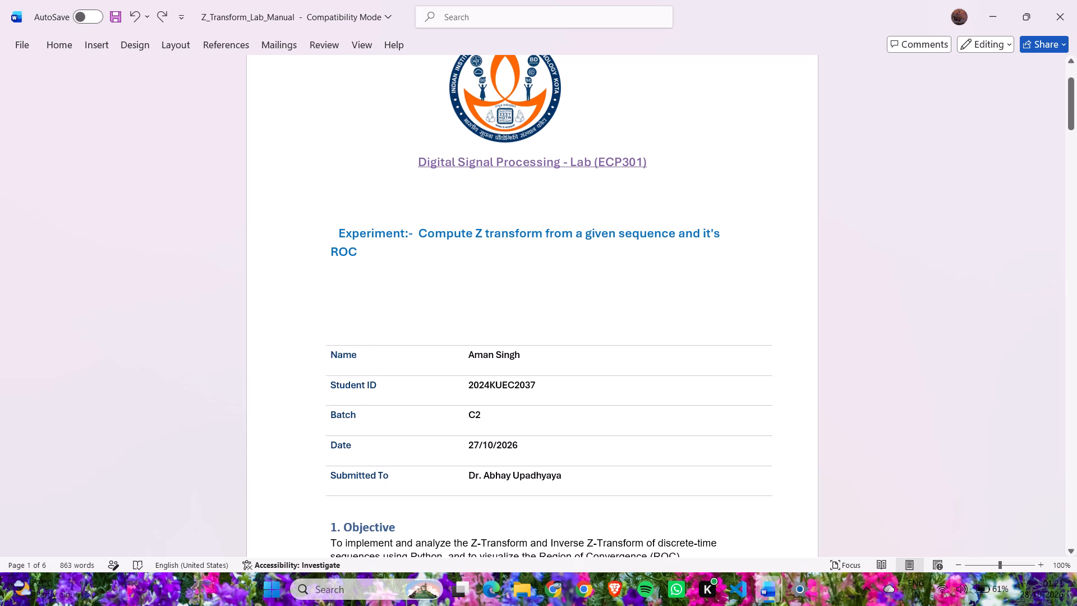
Shift the institute logo further right above the course heading by inserting twelve spaces before it.
{"action": "scroll", "coordinate": [334, 206], "scroll_direction": "up", "scroll_amount": 5}
{"action": "left_click", "coordinate": [458, 165]}
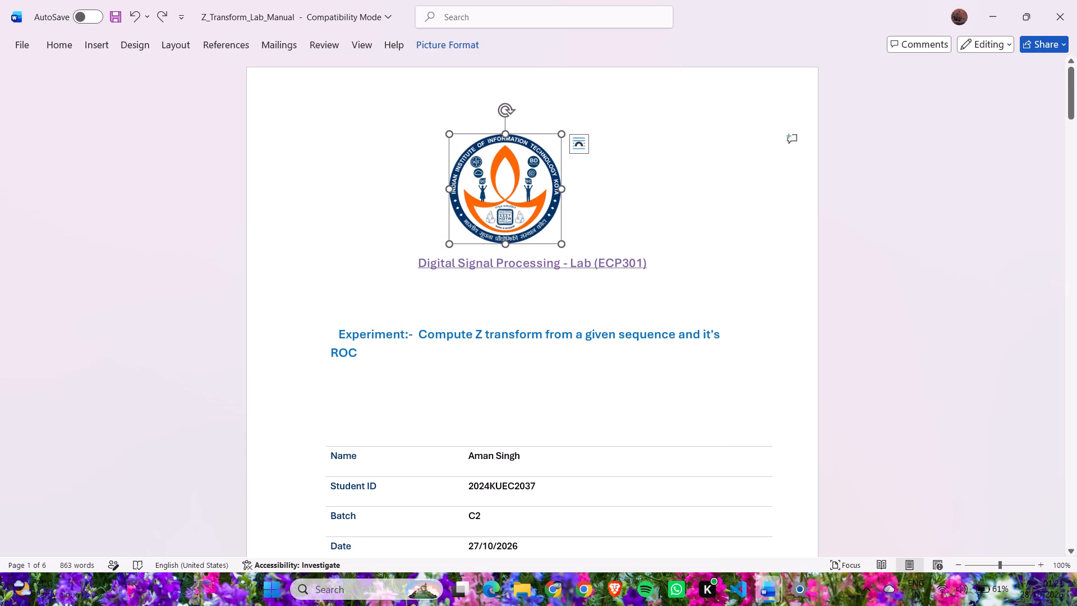
{"action": "left_click", "coordinate": [421, 199]}
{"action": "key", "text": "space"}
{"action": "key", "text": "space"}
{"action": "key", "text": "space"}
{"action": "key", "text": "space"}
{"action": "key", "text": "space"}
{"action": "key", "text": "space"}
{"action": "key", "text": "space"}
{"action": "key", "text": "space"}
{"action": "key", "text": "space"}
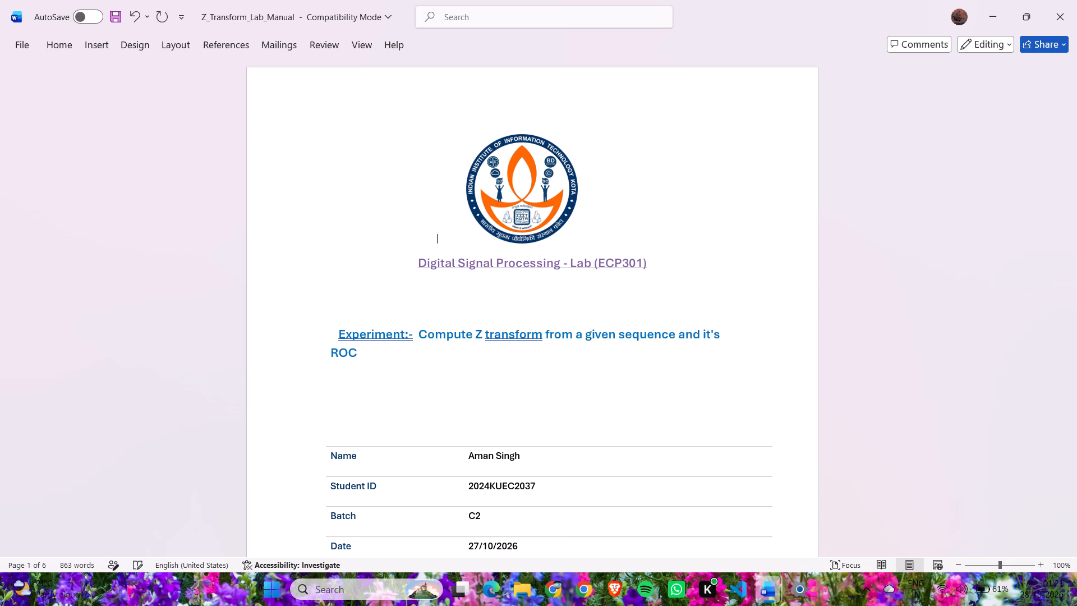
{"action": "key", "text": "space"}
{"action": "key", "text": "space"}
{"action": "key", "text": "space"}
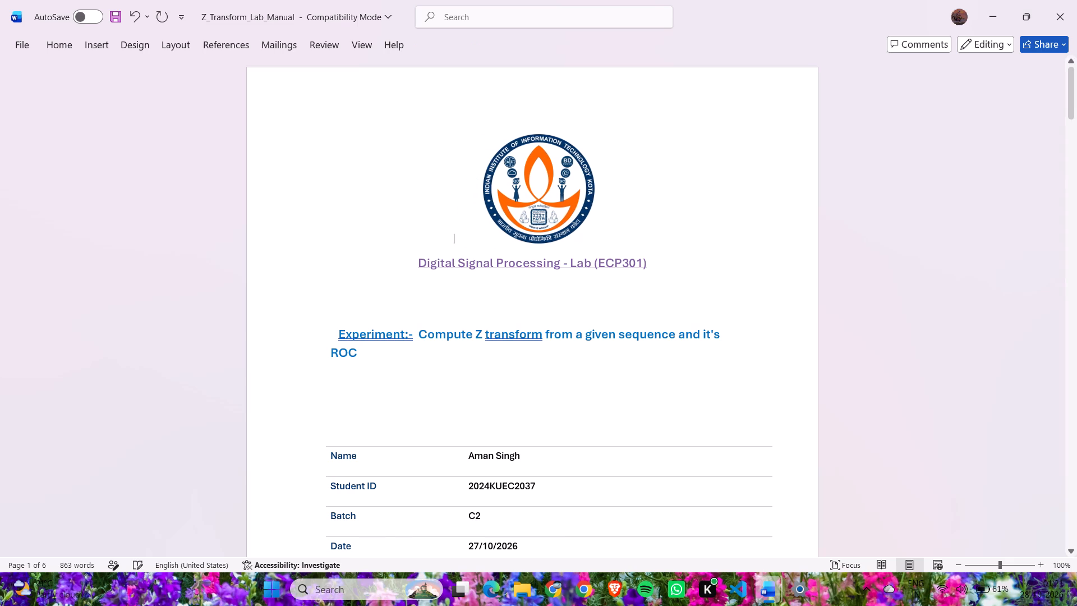
Trim two more leading spaces before the "Experiment:-" label.
{"action": "left_click", "coordinate": [334, 332]}
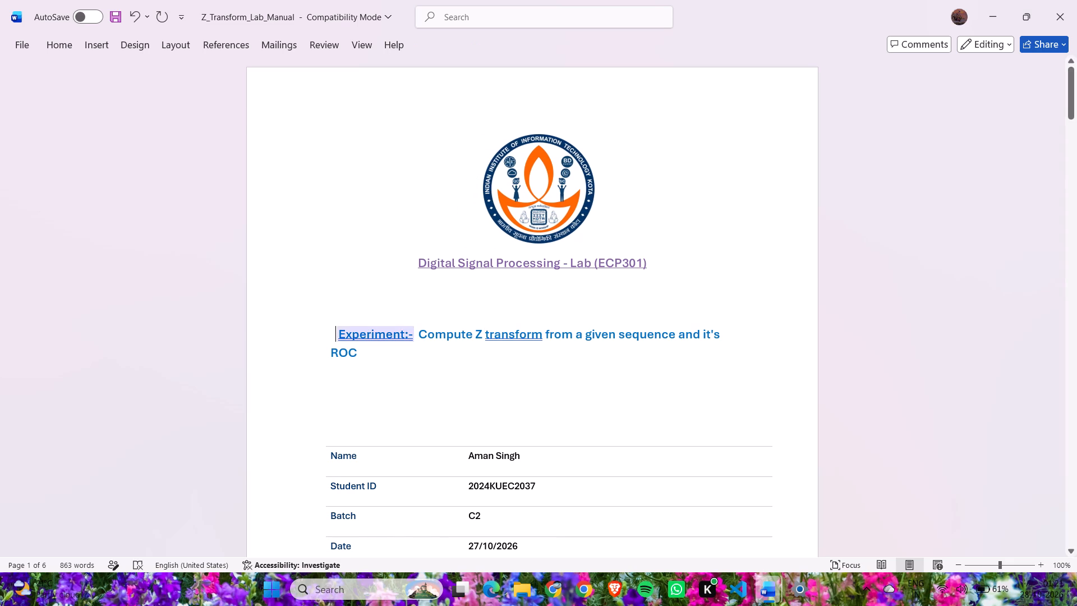
{"action": "key", "text": "BackSpace"}
{"action": "key", "text": "BackSpace"}
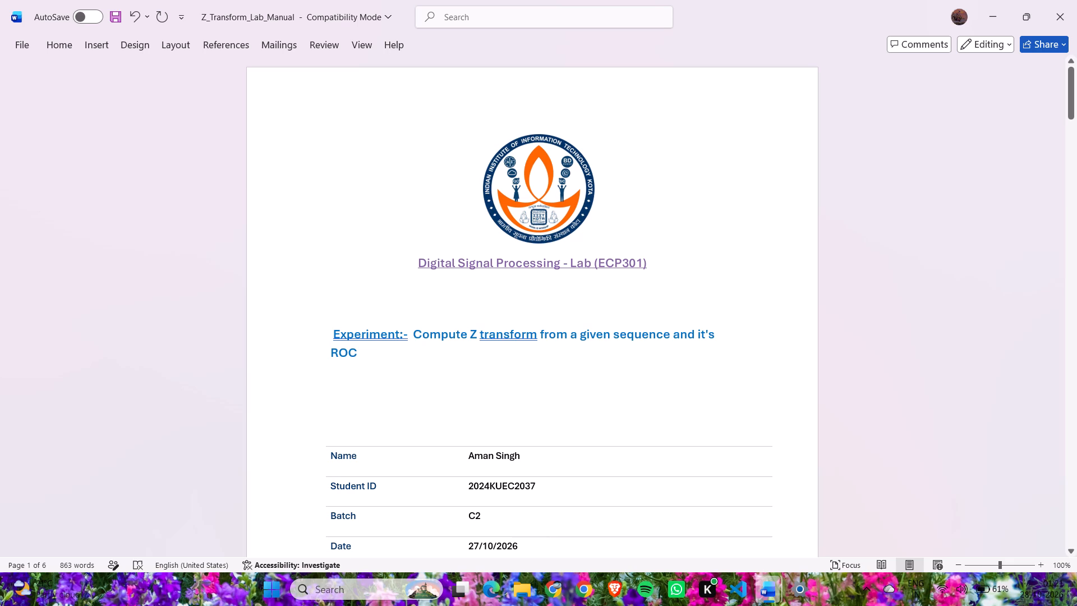
Set up a box page border for the whole document with the black zigzag triangle art pattern.
{"action": "left_click", "coordinate": [146, 43]}
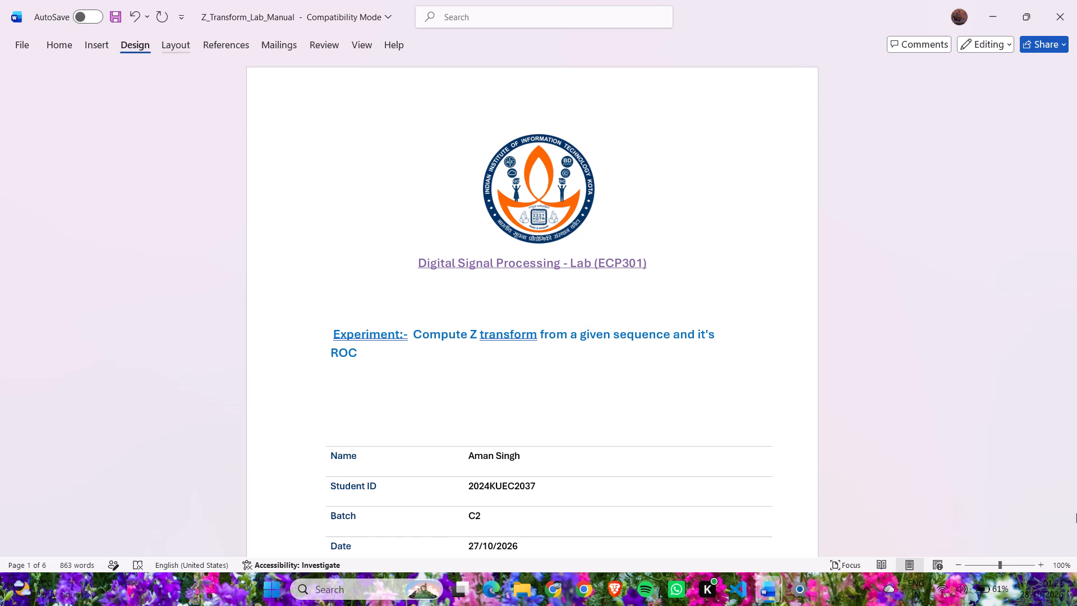
{"action": "left_click", "coordinate": [984, 85]}
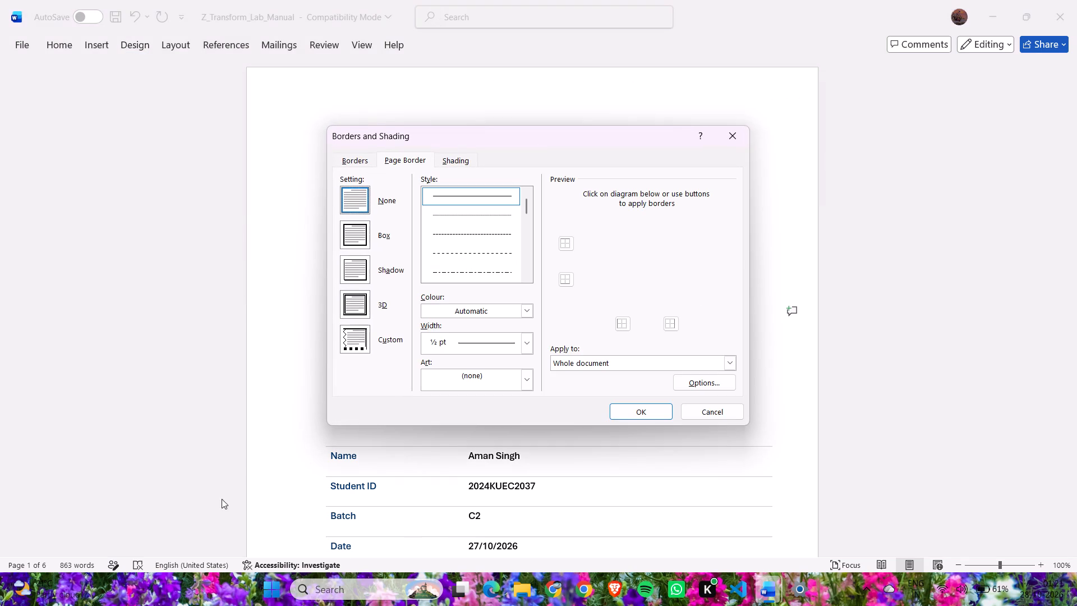
{"action": "left_click", "coordinate": [524, 342]}
{"action": "scroll", "coordinate": [480, 439], "scroll_direction": "down", "scroll_amount": 3}
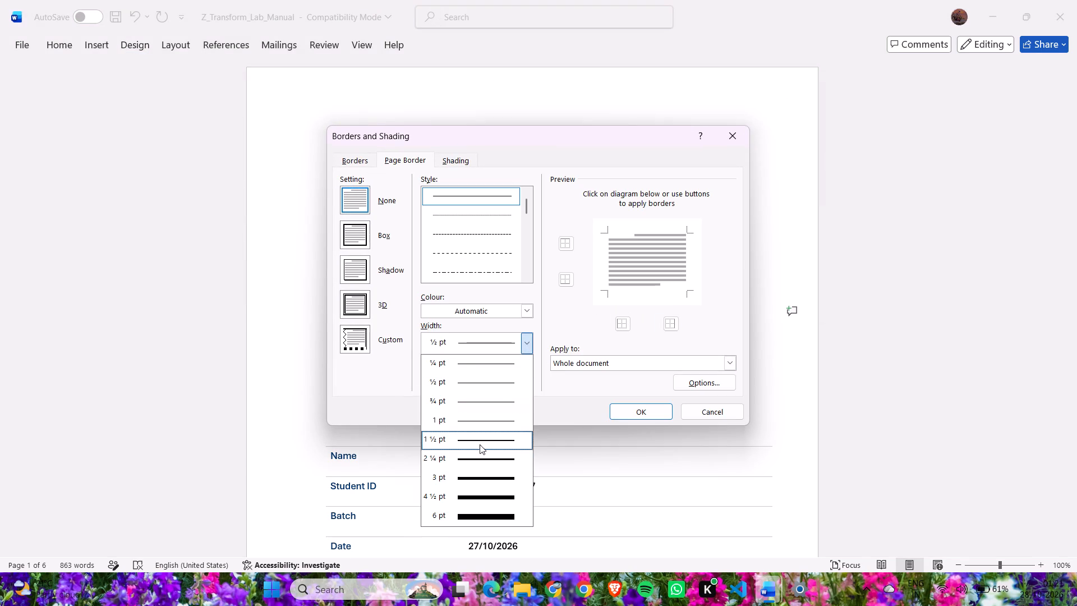
{"action": "scroll", "coordinate": [480, 444], "scroll_direction": "down", "scroll_amount": 6}
{"action": "left_click", "coordinate": [526, 337]}
{"action": "left_click", "coordinate": [527, 384]}
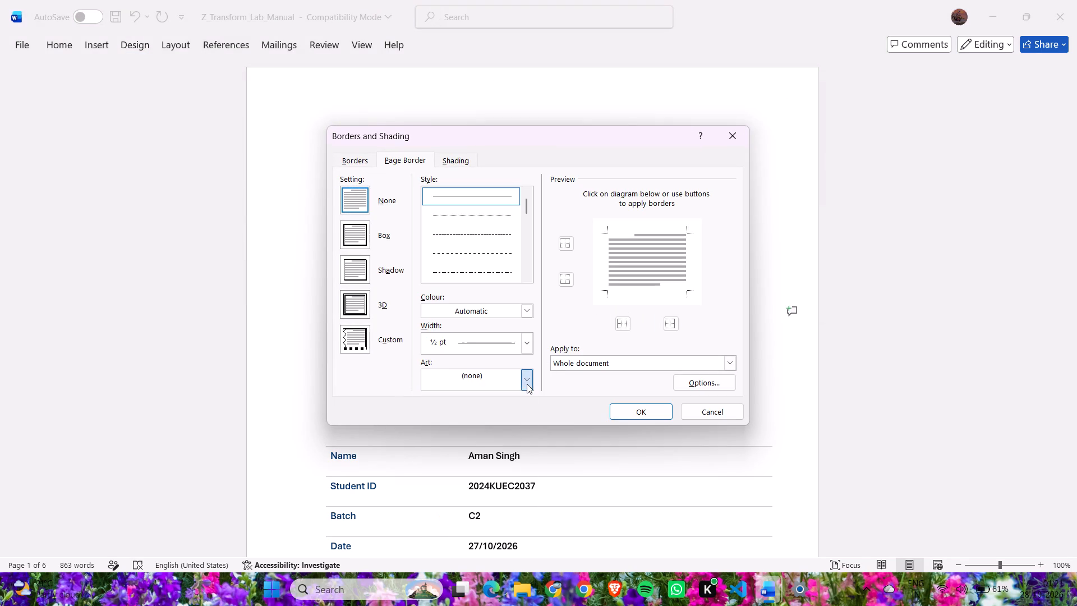
{"action": "scroll", "coordinate": [493, 430], "scroll_direction": "down", "scroll_amount": 20}
{"action": "scroll", "coordinate": [493, 430], "scroll_direction": "down", "scroll_amount": 20}
{"action": "scroll", "coordinate": [493, 430], "scroll_direction": "down", "scroll_amount": 6}
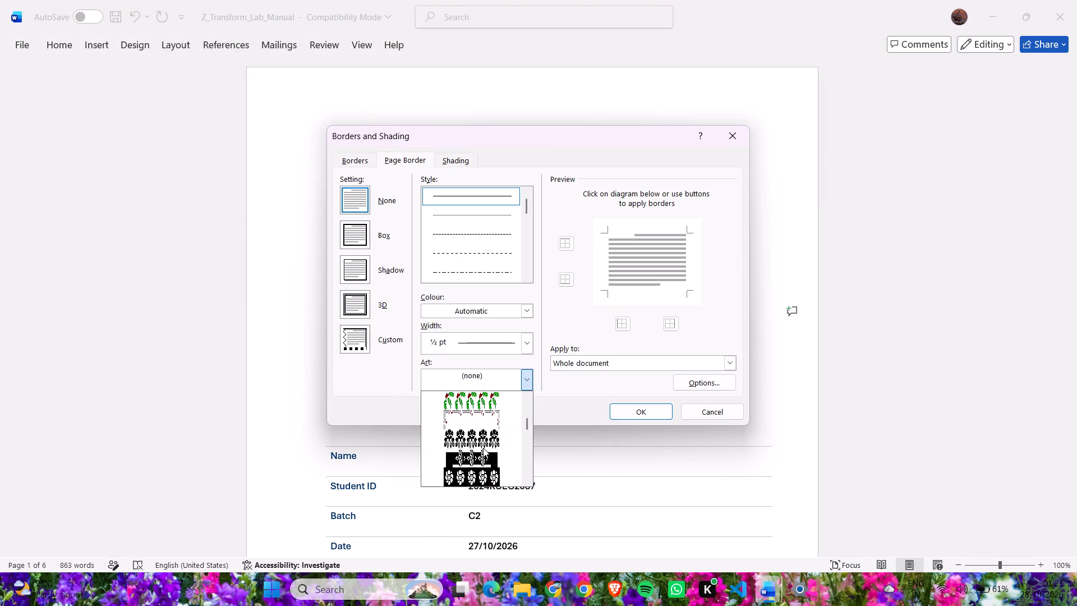
{"action": "scroll", "coordinate": [483, 448], "scroll_direction": "down", "scroll_amount": 20}
{"action": "scroll", "coordinate": [483, 448], "scroll_direction": "down", "scroll_amount": 9}
{"action": "scroll", "coordinate": [482, 452], "scroll_direction": "down", "scroll_amount": 12}
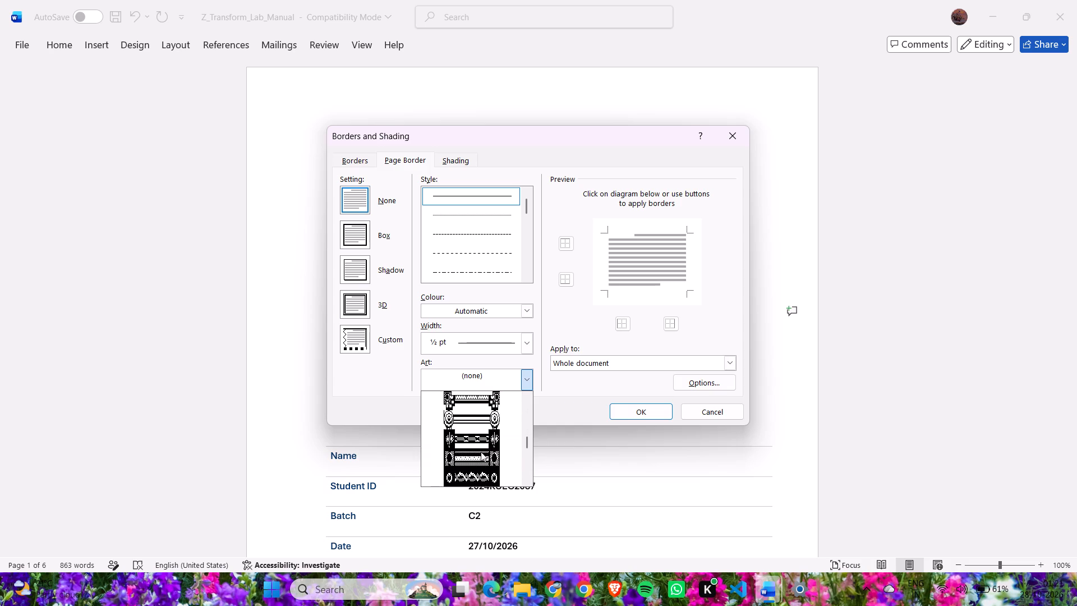
{"action": "scroll", "coordinate": [481, 452], "scroll_direction": "down", "scroll_amount": 8}
{"action": "left_click", "coordinate": [486, 405]}
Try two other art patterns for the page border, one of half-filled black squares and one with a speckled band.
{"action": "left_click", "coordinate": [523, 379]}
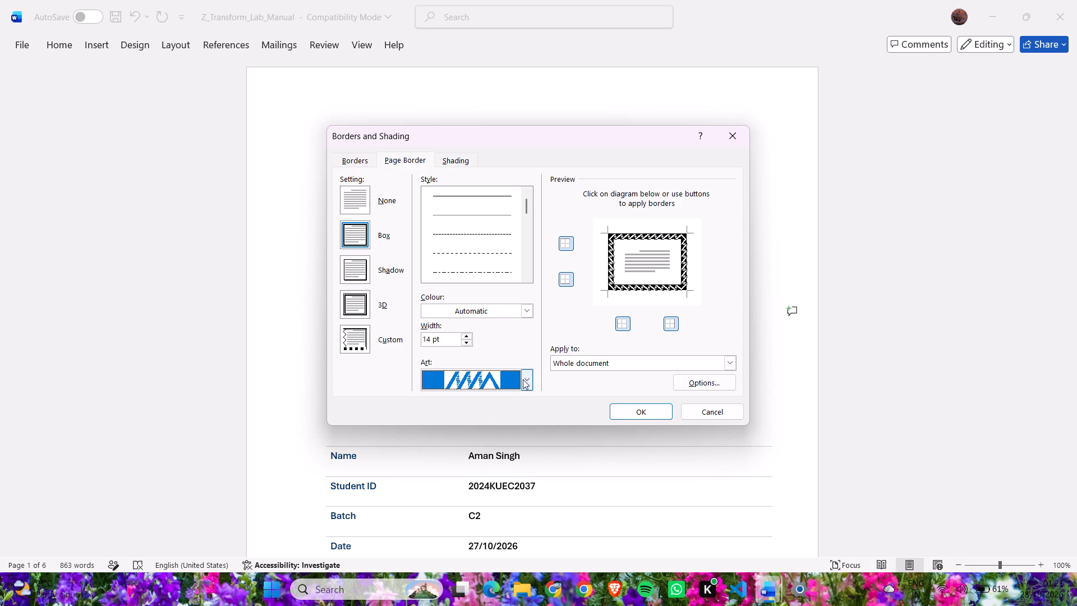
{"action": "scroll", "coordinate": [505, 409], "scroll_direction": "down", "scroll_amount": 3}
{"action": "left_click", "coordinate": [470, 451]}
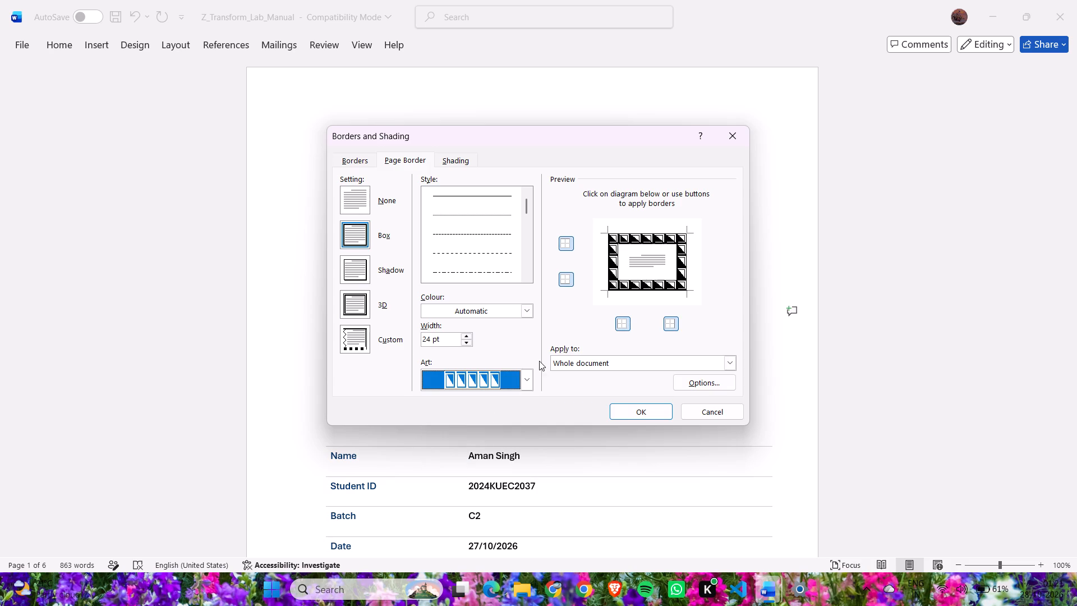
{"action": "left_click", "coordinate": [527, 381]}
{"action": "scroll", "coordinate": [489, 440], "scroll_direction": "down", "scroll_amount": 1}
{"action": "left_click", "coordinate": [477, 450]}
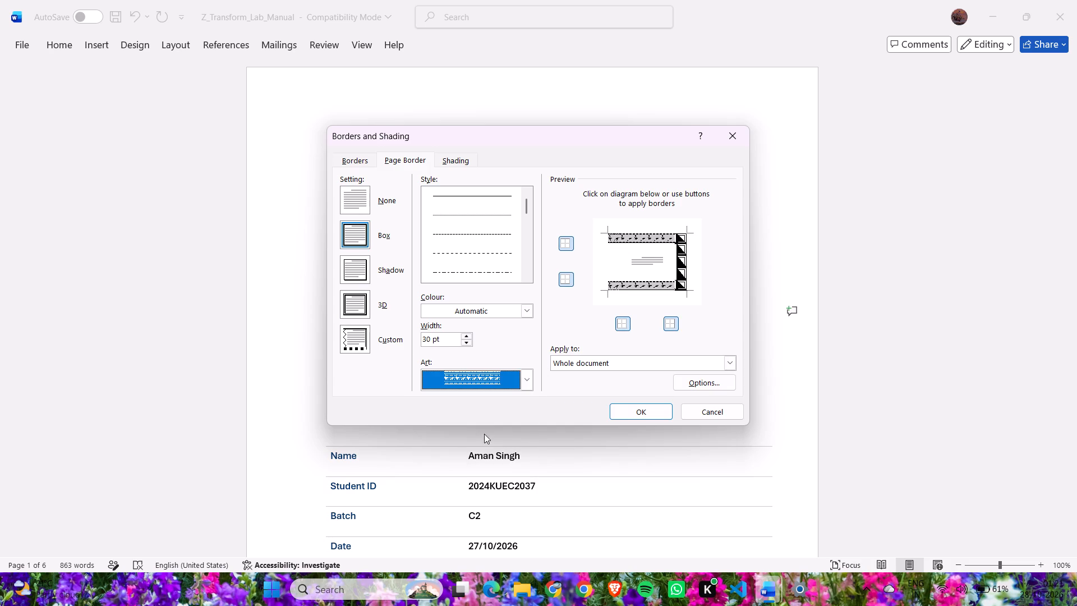
Apply the red-edged black triangle art as the page border at 10 pt width to the whole document.
{"action": "left_click", "coordinate": [530, 379]}
{"action": "scroll", "coordinate": [500, 442], "scroll_direction": "down", "scroll_amount": 4}
{"action": "left_click", "coordinate": [475, 435]}
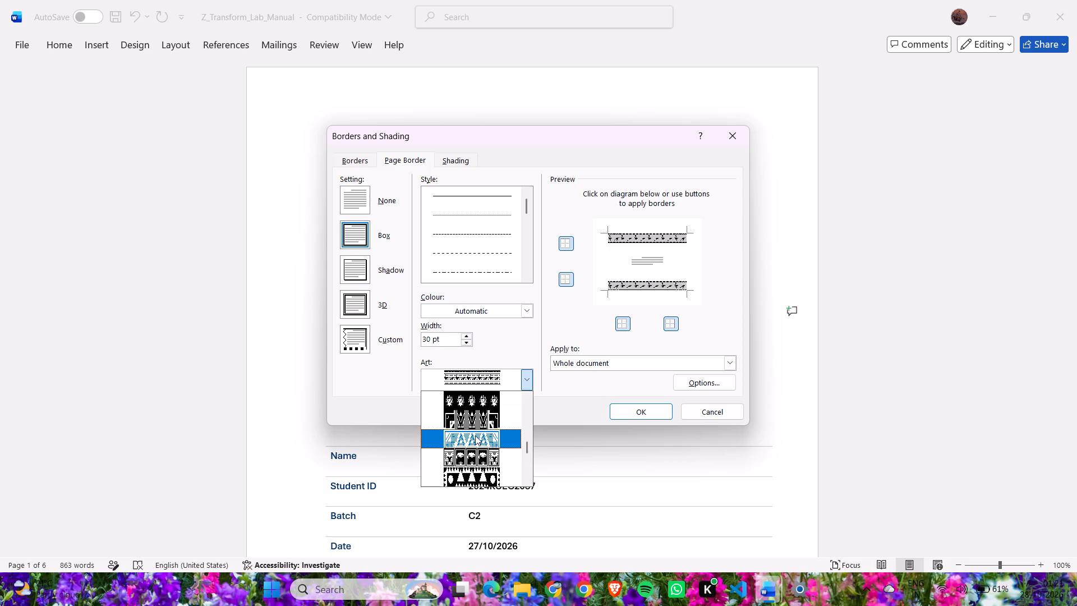
{"action": "left_click", "coordinate": [466, 343]}
{"action": "left_click", "coordinate": [466, 343]}
{"action": "left_click", "coordinate": [628, 415]}
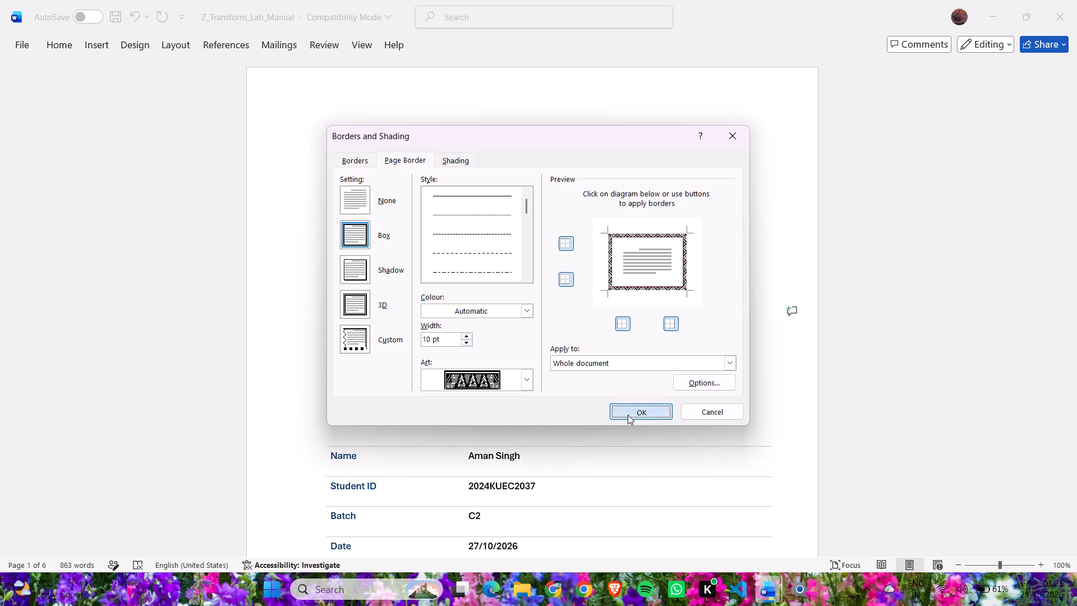
Review the bordered pages from the cover block through to the conclusion.
{"action": "scroll", "coordinate": [638, 426], "scroll_direction": "up", "scroll_amount": 7}
{"action": "scroll", "coordinate": [636, 425], "scroll_direction": "down", "scroll_amount": 13}
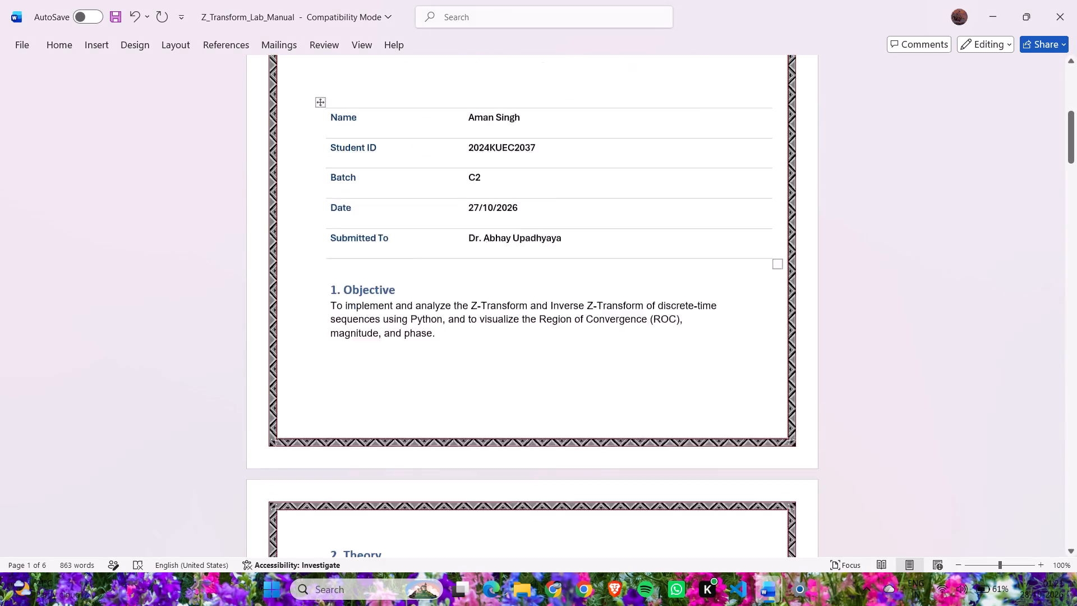
{"action": "scroll", "coordinate": [626, 412], "scroll_direction": "down", "scroll_amount": 17}
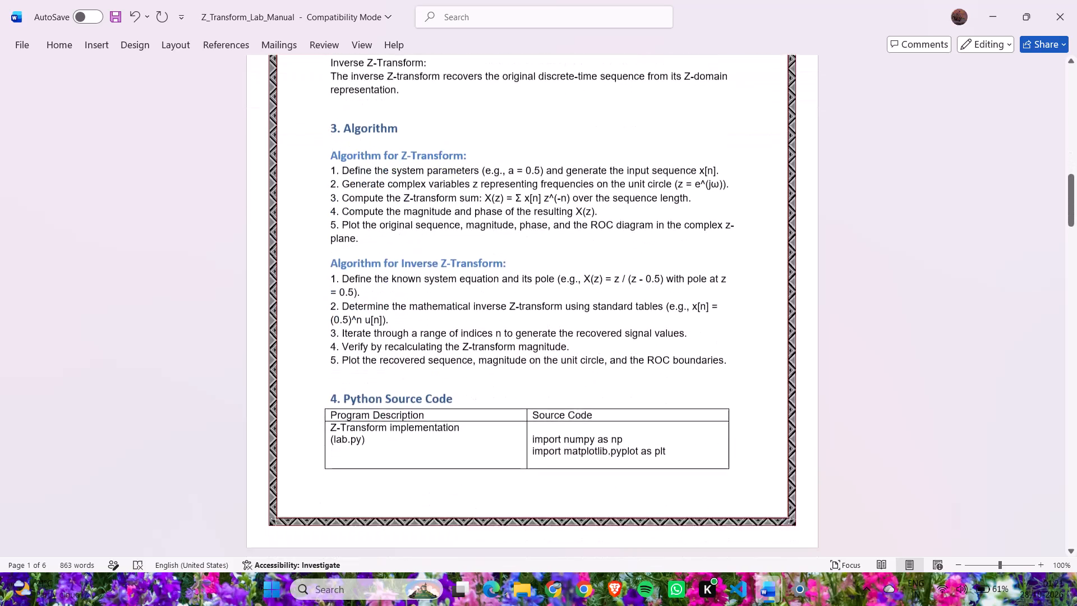
{"action": "scroll", "coordinate": [624, 412], "scroll_direction": "down", "scroll_amount": 17}
{"action": "scroll", "coordinate": [623, 416], "scroll_direction": "down", "scroll_amount": 20}
{"action": "scroll", "coordinate": [623, 416], "scroll_direction": "down", "scroll_amount": 11}
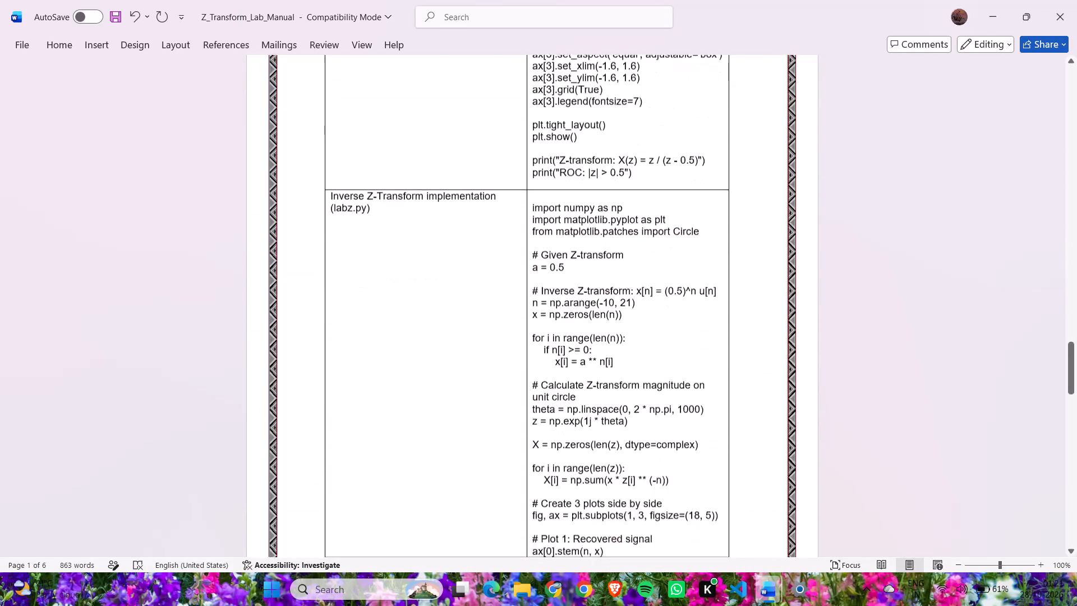
{"action": "scroll", "coordinate": [618, 415], "scroll_direction": "down", "scroll_amount": 9}
{"action": "scroll", "coordinate": [618, 415], "scroll_direction": "down", "scroll_amount": 20}
{"action": "scroll", "coordinate": [618, 415], "scroll_direction": "down", "scroll_amount": 1}
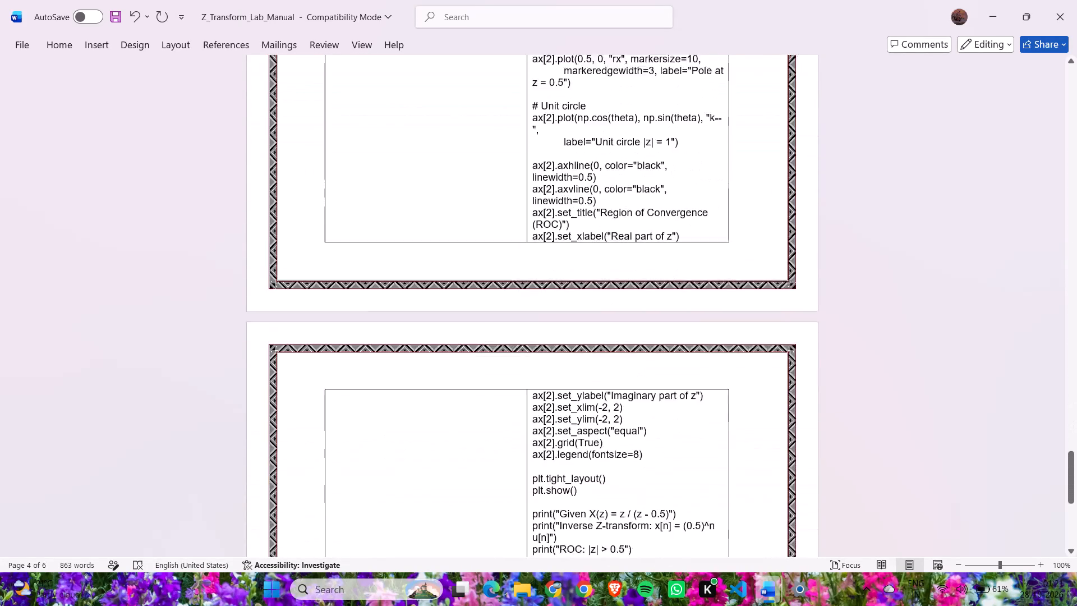
{"action": "scroll", "coordinate": [615, 408], "scroll_direction": "down", "scroll_amount": 9}
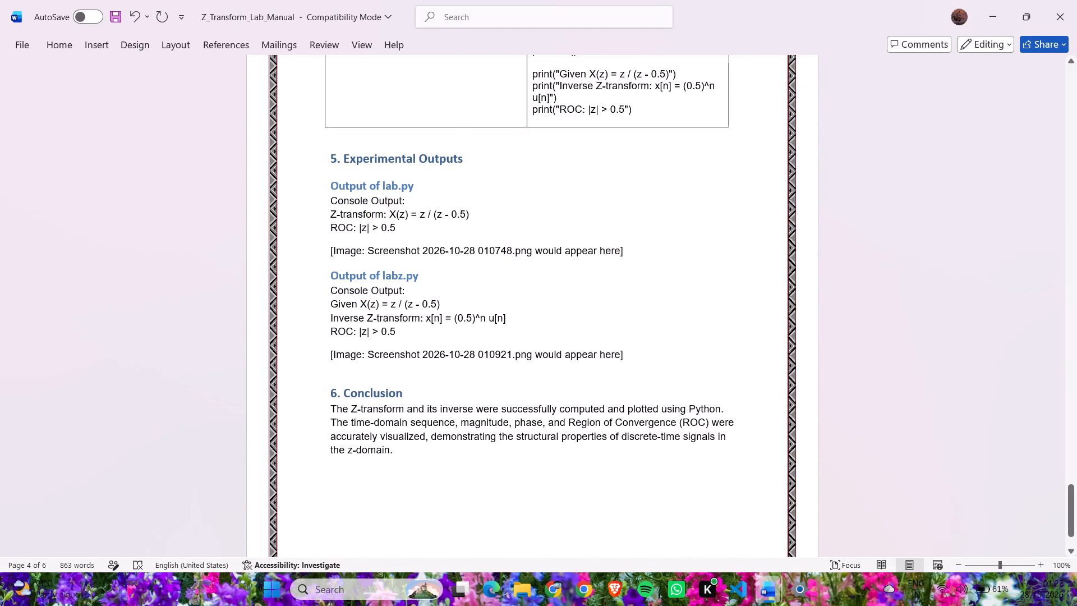
Delete the image placeholder line for Screenshot 2026-10-28 010748.png under the lab.py output.
{"action": "scroll", "coordinate": [536, 277], "scroll_direction": "up", "scroll_amount": 2}
{"action": "scroll", "coordinate": [706, 497], "scroll_direction": "down", "scroll_amount": 1}
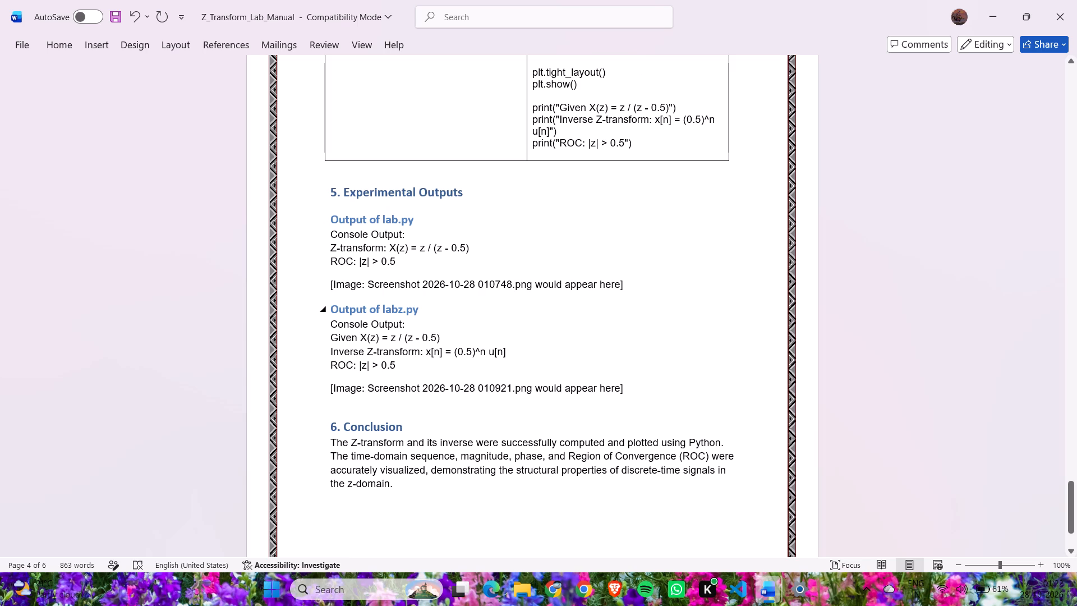
{"action": "left_click", "coordinate": [638, 280]}
{"action": "left_click_drag", "start_coordinate": [637, 281], "coordinate": [339, 286]}
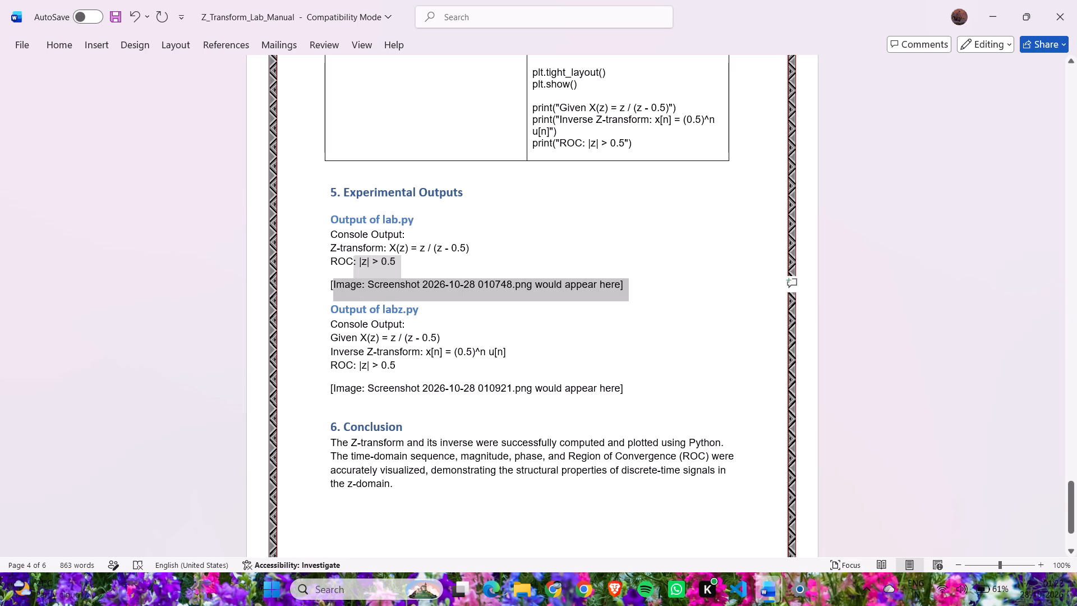
{"action": "left_click_drag", "start_coordinate": [339, 286], "coordinate": [324, 289]}
{"action": "key", "text": "BackSpace"}
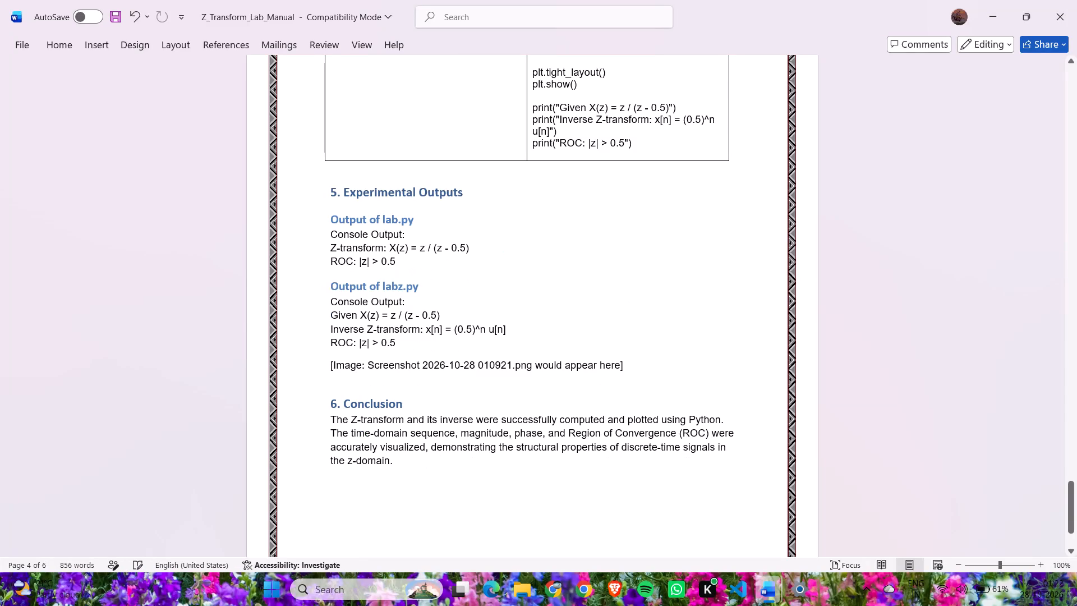
{"action": "left_click", "coordinate": [406, 272]}
{"action": "key", "text": "Return"}
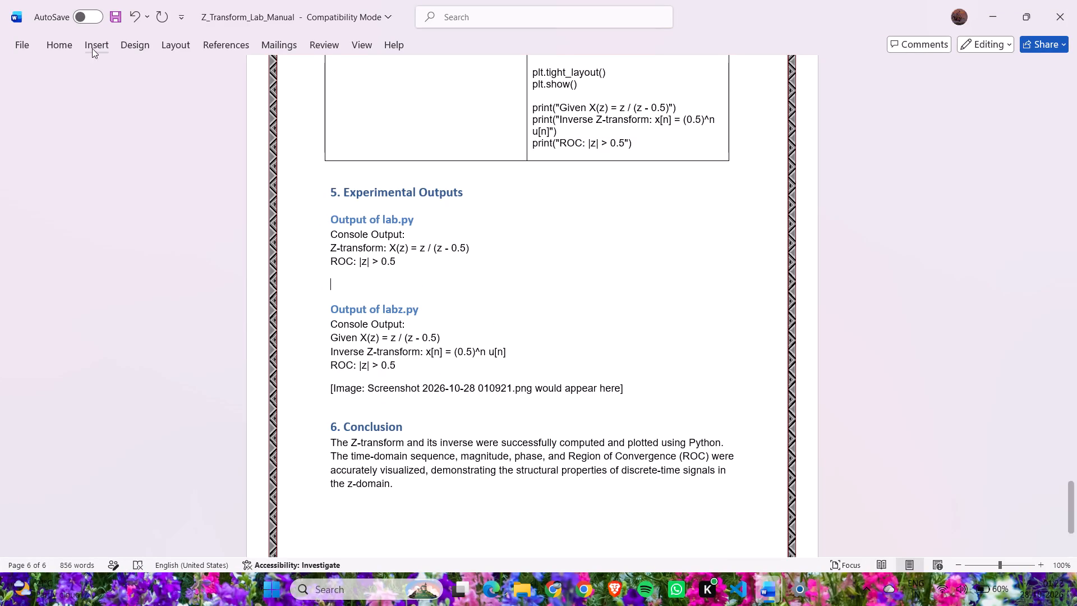
{"action": "left_click", "coordinate": [62, 47]}
{"action": "left_click", "coordinate": [96, 53]}
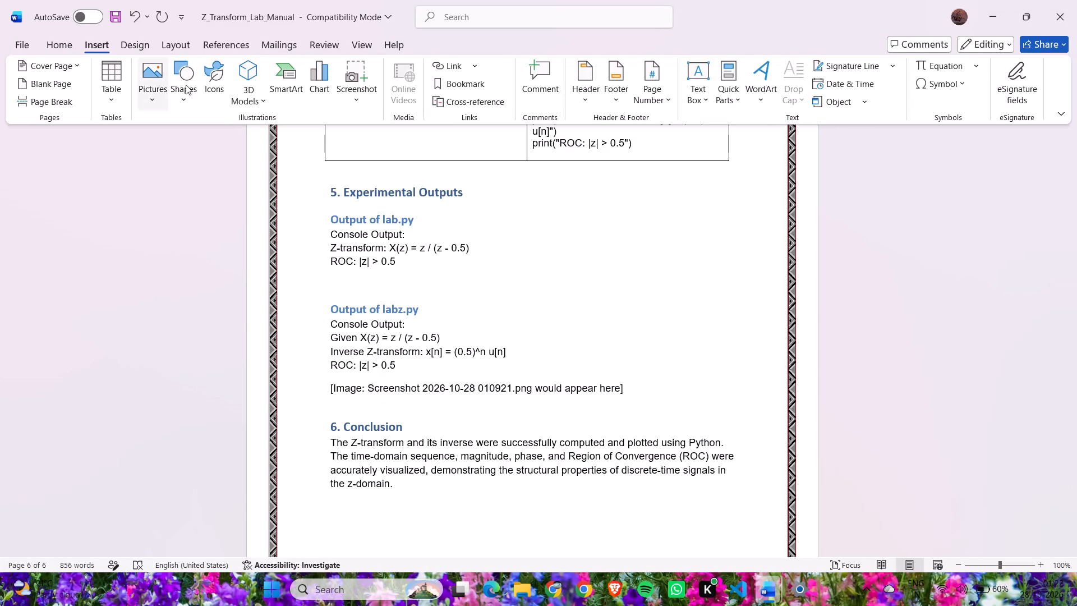
{"action": "left_click", "coordinate": [155, 98]}
{"action": "left_click", "coordinate": [180, 142]}
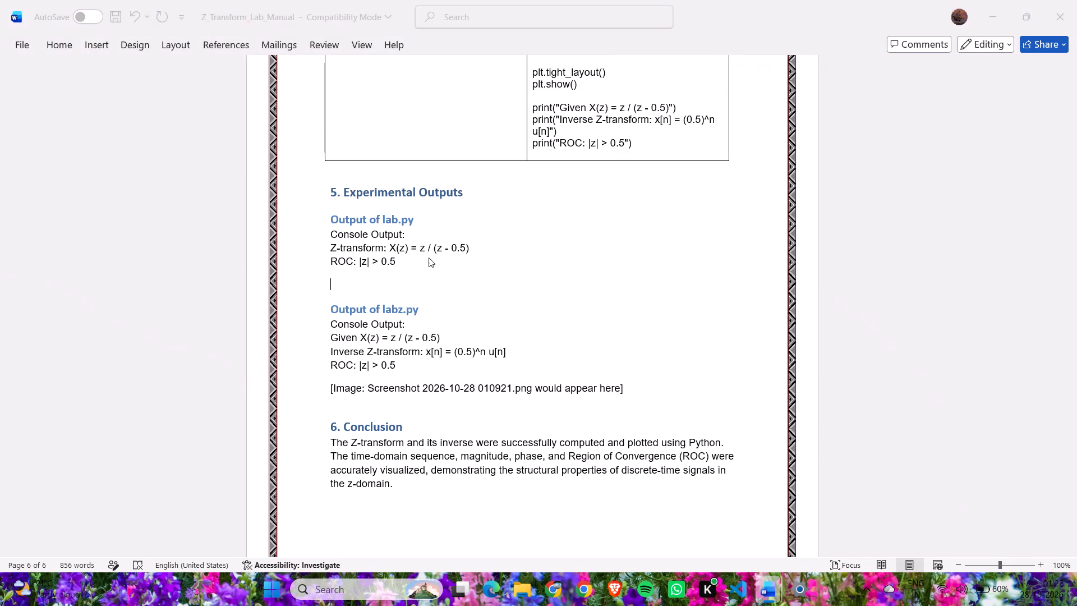
{"action": "scroll", "coordinate": [77, 148], "scroll_direction": "down", "scroll_amount": 4}
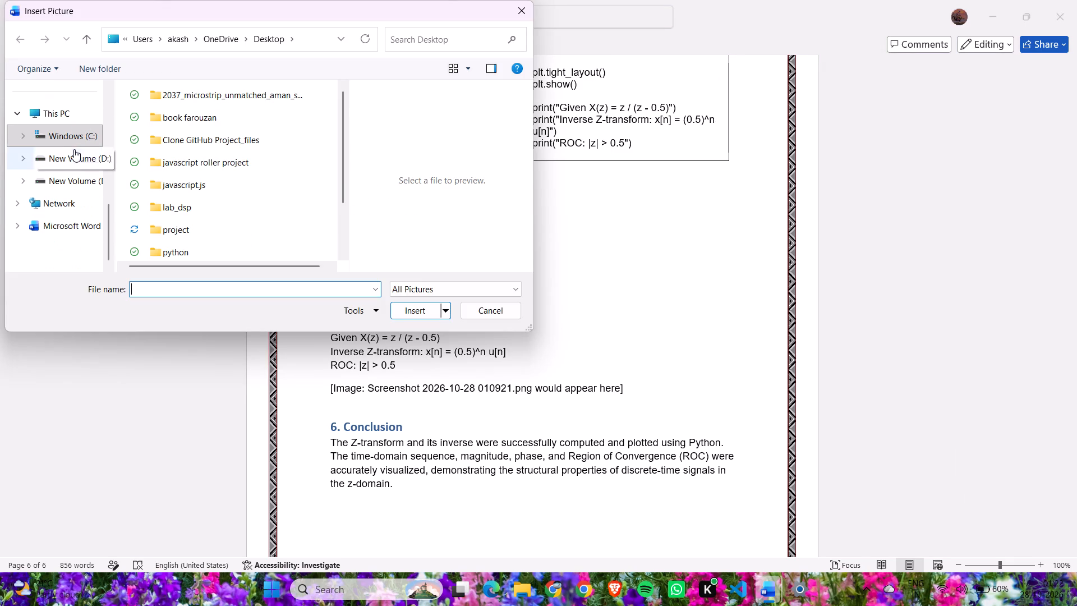
{"action": "scroll", "coordinate": [72, 189], "scroll_direction": "up", "scroll_amount": 6}
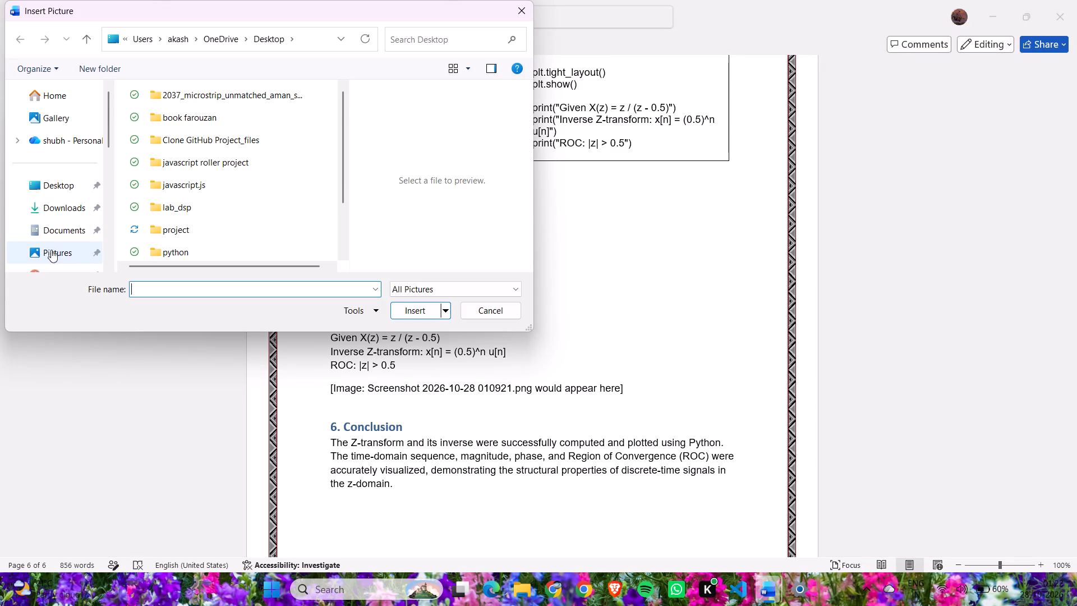
{"action": "left_click", "coordinate": [51, 250]}
{"action": "triple_click", "coordinate": [246, 135]}
{"action": "scroll", "coordinate": [292, 162], "scroll_direction": "down", "scroll_amount": 3}
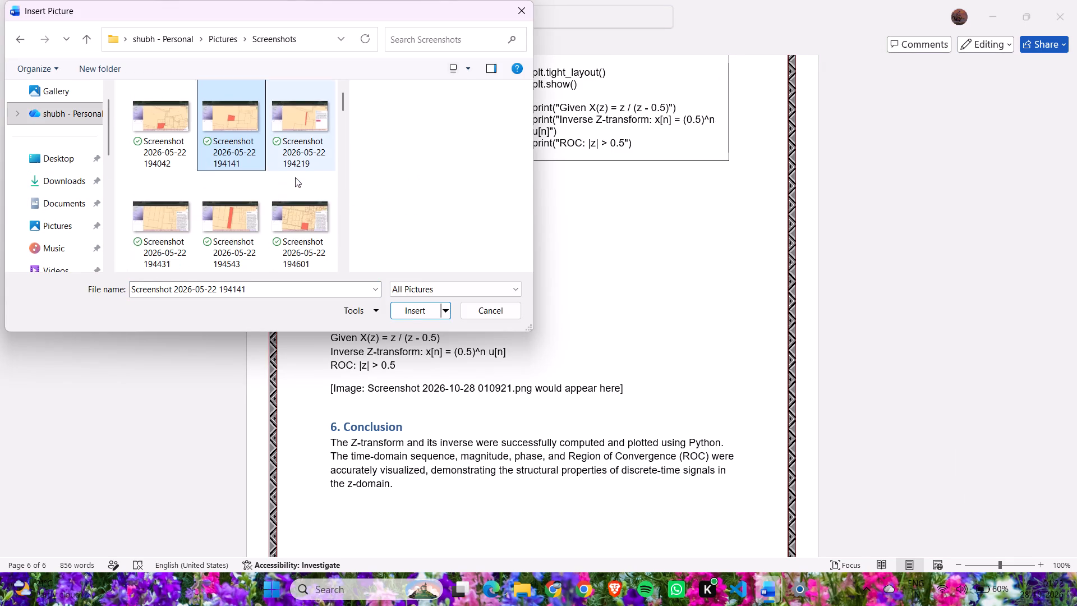
{"action": "scroll", "coordinate": [295, 177], "scroll_direction": "down", "scroll_amount": 16}
{"action": "key", "text": "End"}
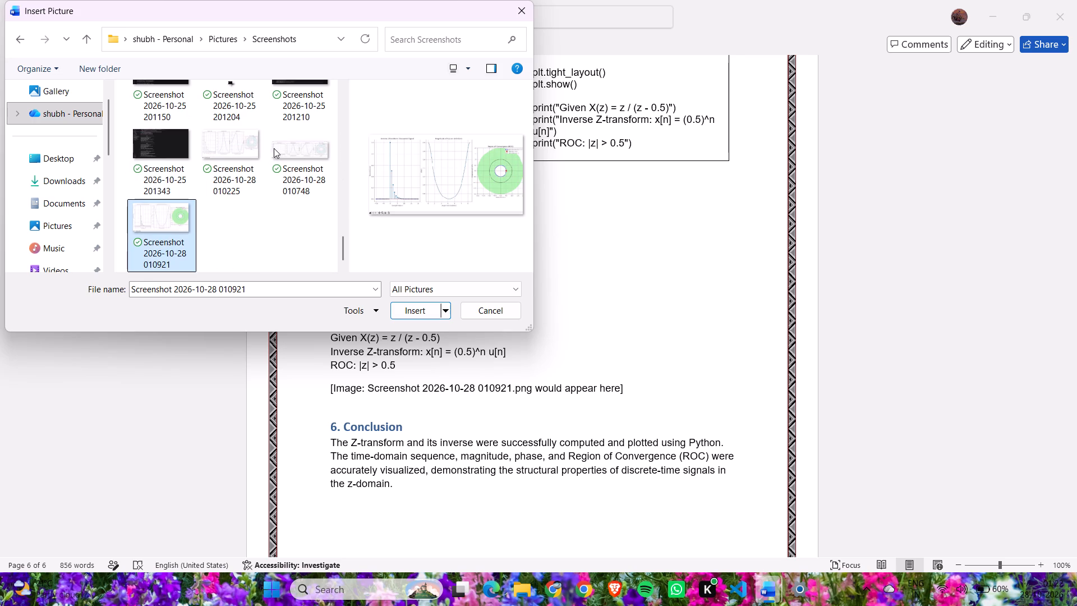
{"action": "left_click", "coordinate": [283, 141]}
{"action": "left_click", "coordinate": [409, 311]}
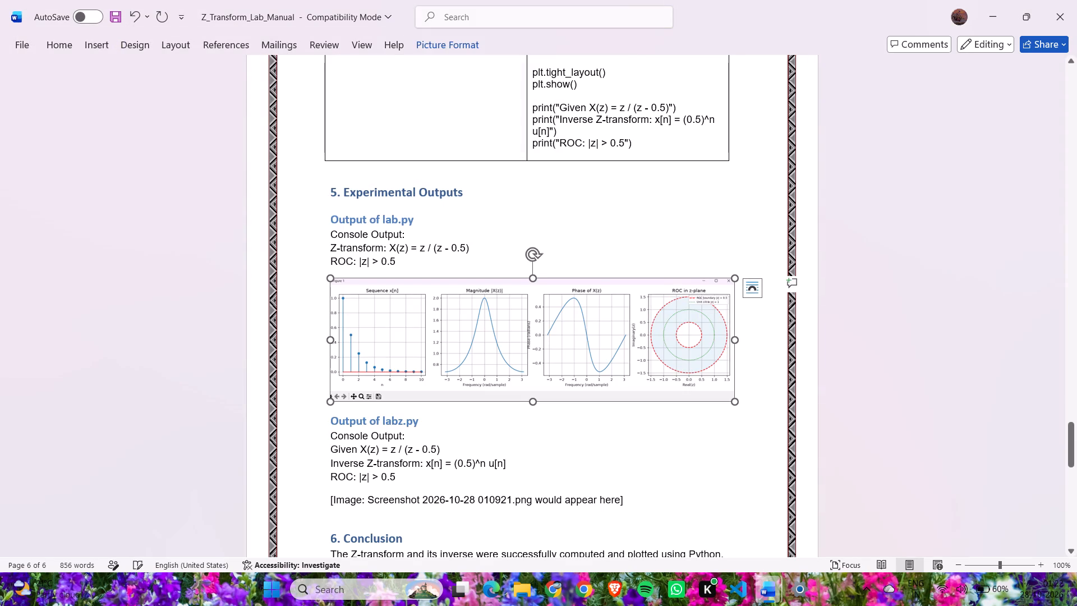
Stretch the inserted four-plot picture to about one and a half times its height and slightly wider, close to the page border.
{"action": "left_click_drag", "start_coordinate": [529, 400], "coordinate": [533, 446]}
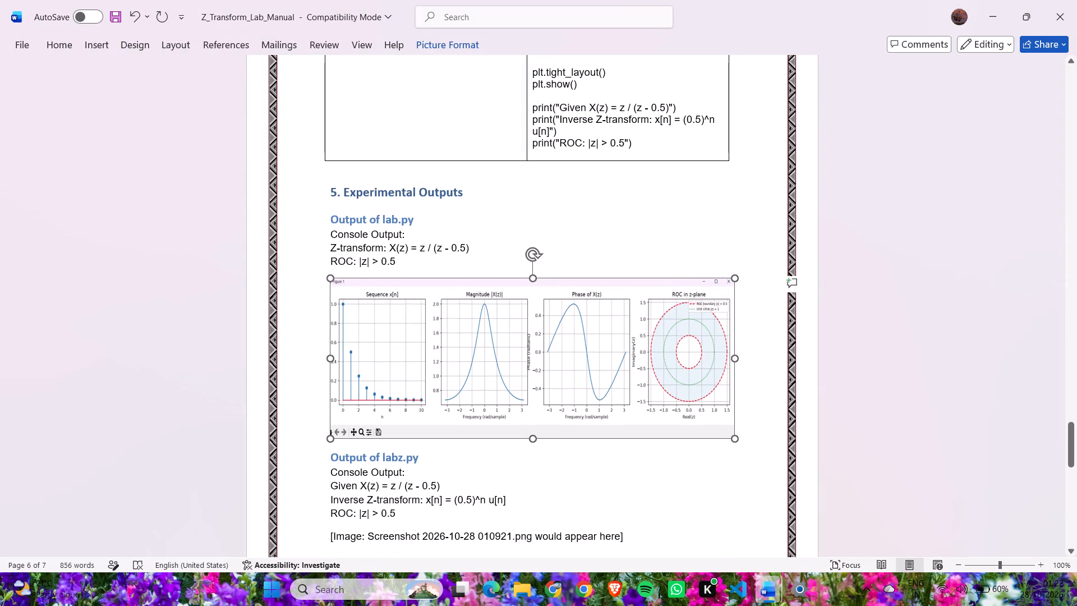
{"action": "left_click_drag", "start_coordinate": [533, 446], "coordinate": [533, 466]}
{"action": "left_click_drag", "start_coordinate": [736, 369], "coordinate": [756, 369]}
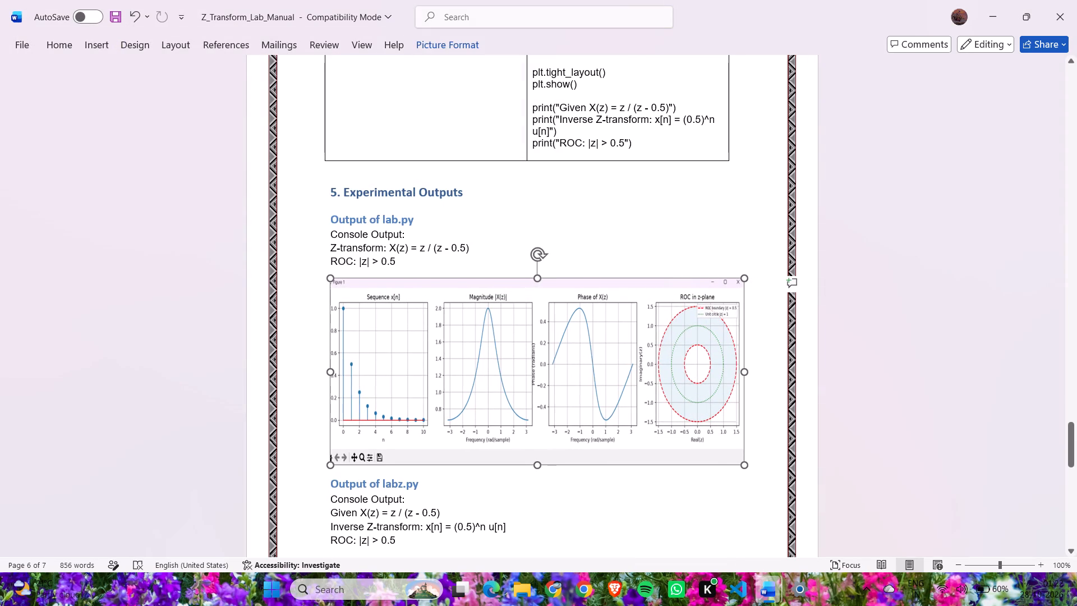
{"action": "left_click_drag", "start_coordinate": [756, 369], "coordinate": [772, 368]}
Rename the "Output of lab.py" heading as "Output of z transform".
{"action": "left_click", "coordinate": [412, 218]}
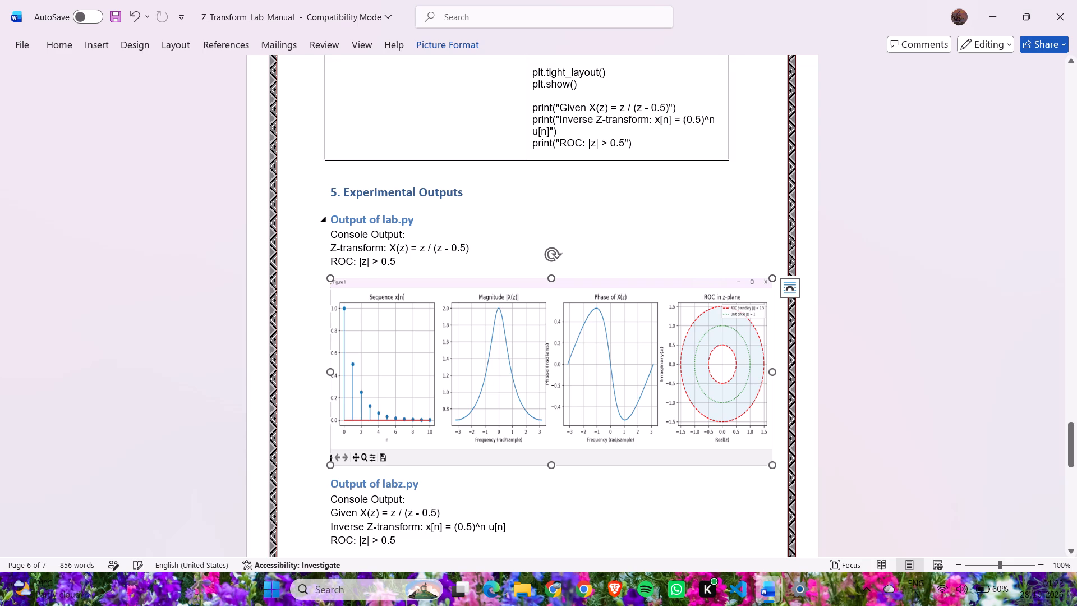
{"action": "key", "text": "BackSpace"}
{"action": "key", "text": "BackSpace"}
{"action": "key", "text": "BackSpace"}
{"action": "key", "text": "BackSpace"}
{"action": "key", "text": "BackSpace"}
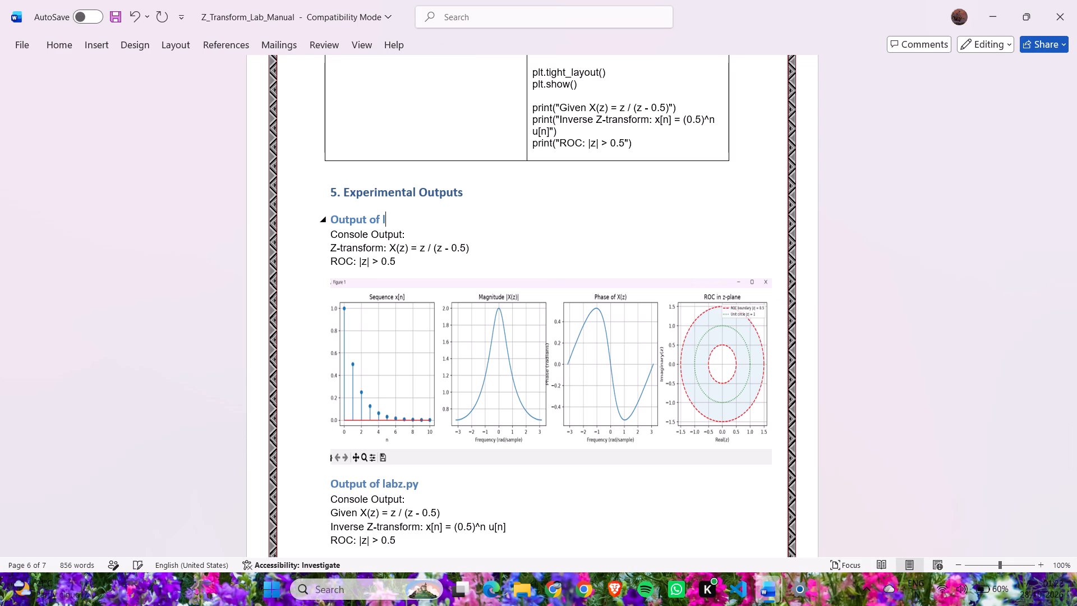
{"action": "key", "text": "BackSpace"}
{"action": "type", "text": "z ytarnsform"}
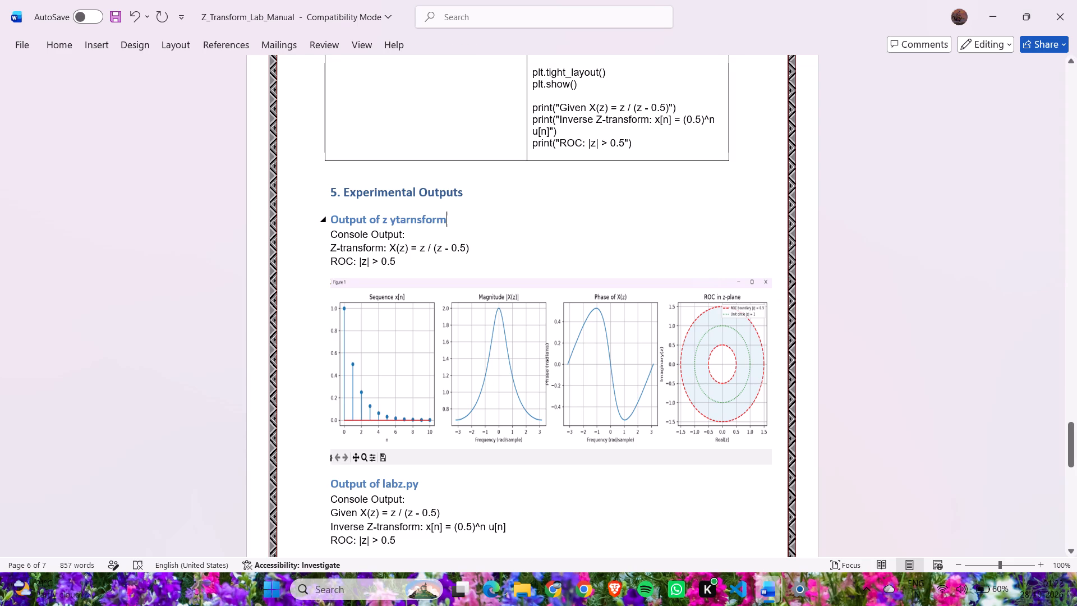
{"action": "left_click", "coordinate": [395, 219]}
{"action": "key", "text": "BackSpace"}
{"action": "key", "text": "Right"}
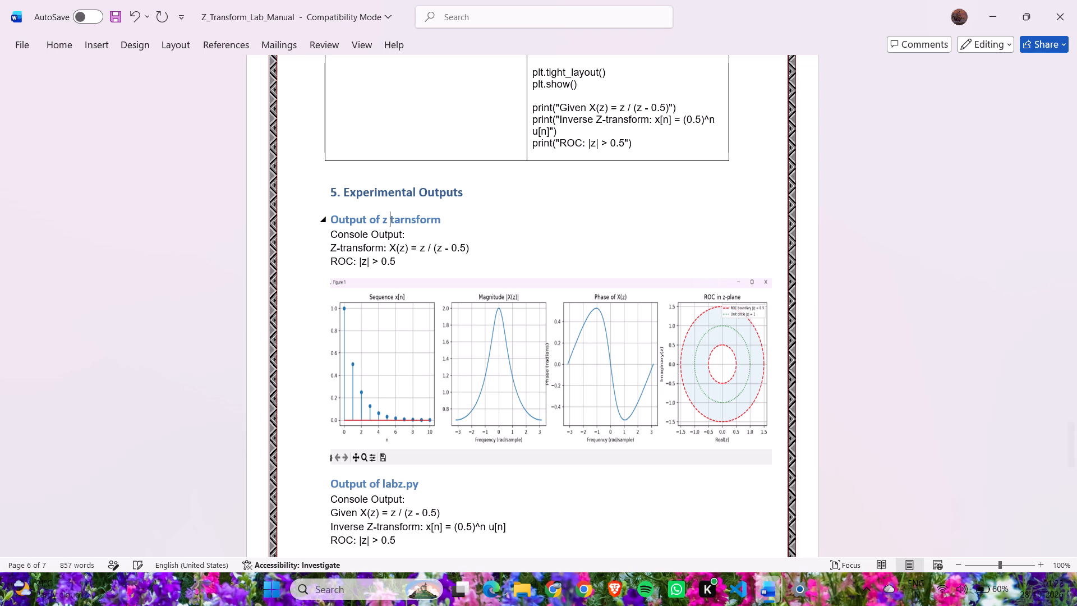
{"action": "key", "text": "Right"}
{"action": "key", "text": "Right"}
{"action": "key", "text": "BackSpace"}
{"action": "key", "text": "BackSpace"}
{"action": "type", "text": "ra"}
{"action": "scroll", "coordinate": [408, 387], "scroll_direction": "down", "scroll_amount": 2}
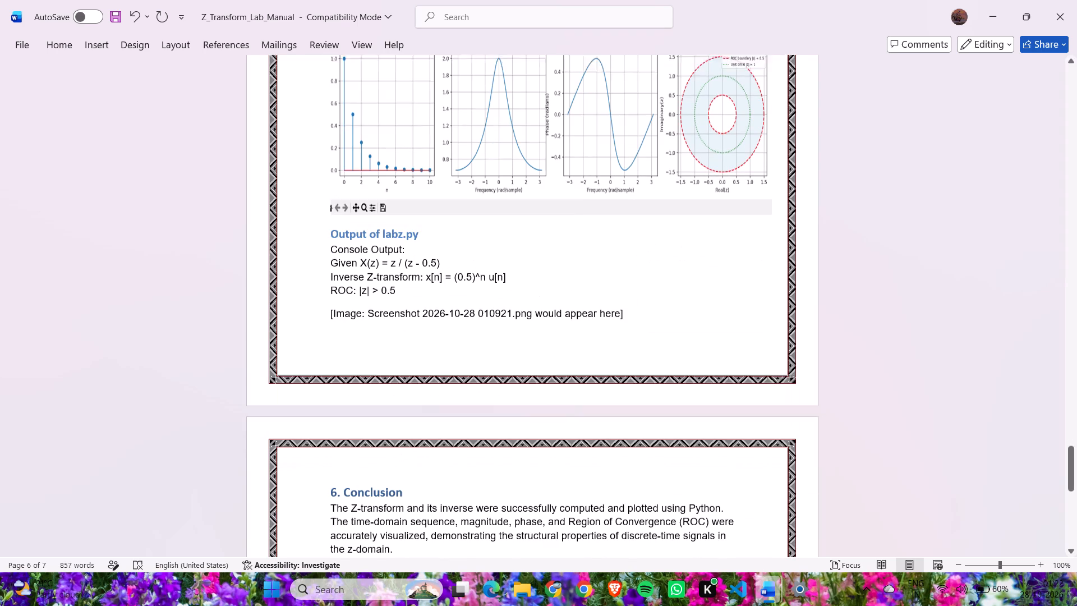
Rename the "Output of labz.py" heading as "Output of inverse z transform".
{"action": "left_click", "coordinate": [427, 215]}
{"action": "key", "text": "BackSpace"}
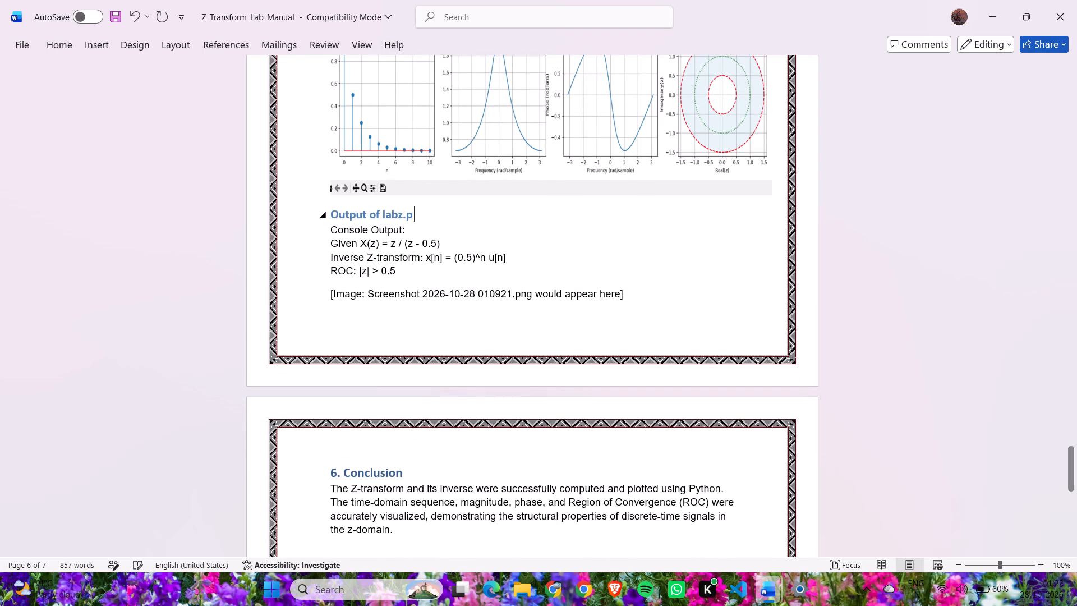
{"action": "key", "text": "BackSpace"}
{"action": "key", "text": "BackSpace"}
{"action": "key", "text": "BackSpace"}
{"action": "key", "text": "BackSpace"}
{"action": "key", "text": "BackSpace"}
{"action": "key", "text": "BackSpace"}
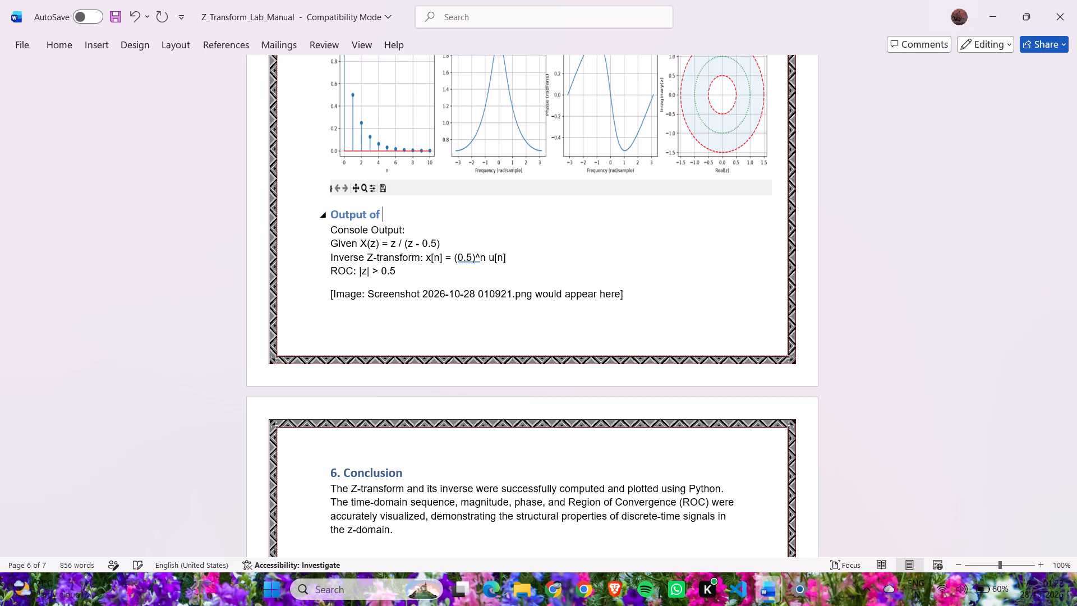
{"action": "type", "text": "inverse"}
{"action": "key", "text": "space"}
{"action": "scroll", "coordinate": [427, 215], "scroll_direction": "up", "scroll_amount": 3}
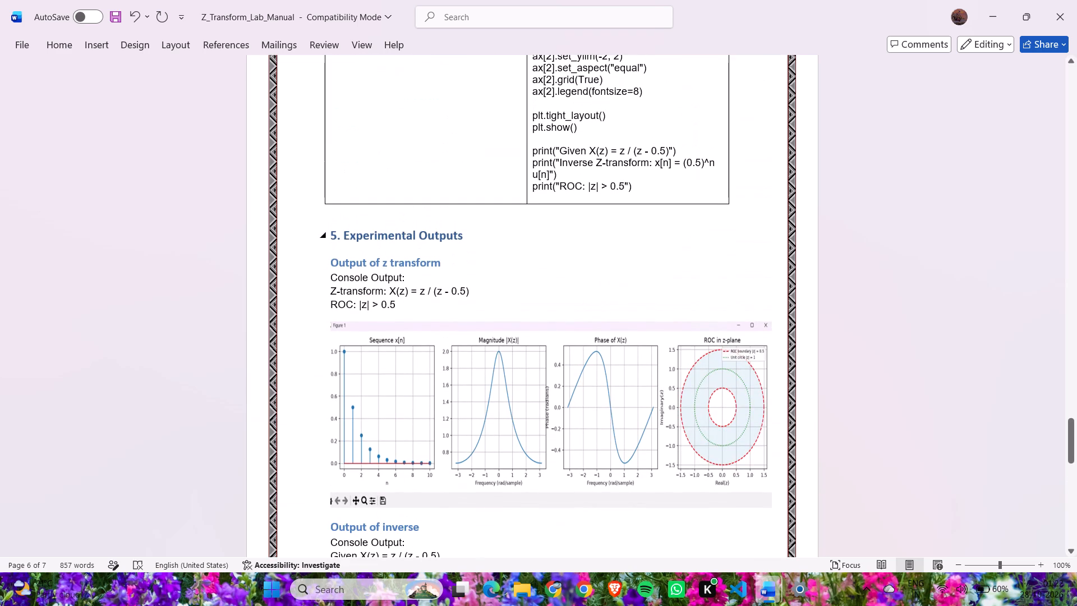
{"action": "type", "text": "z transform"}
Delete the image placeholder line for Screenshot 2026-10-28 010921.png under the inverse z transform output.
{"action": "scroll", "coordinate": [511, 223], "scroll_direction": "down", "scroll_amount": 1}
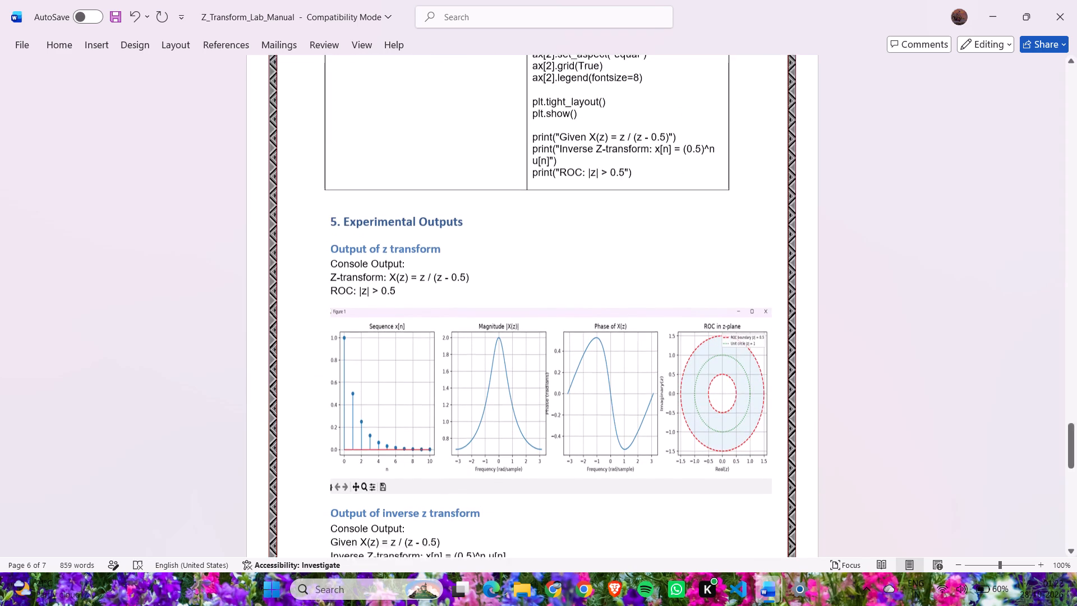
{"action": "scroll", "coordinate": [511, 223], "scroll_direction": "down", "scroll_amount": 1}
{"action": "left_click_drag", "start_coordinate": [653, 321], "coordinate": [554, 320]}
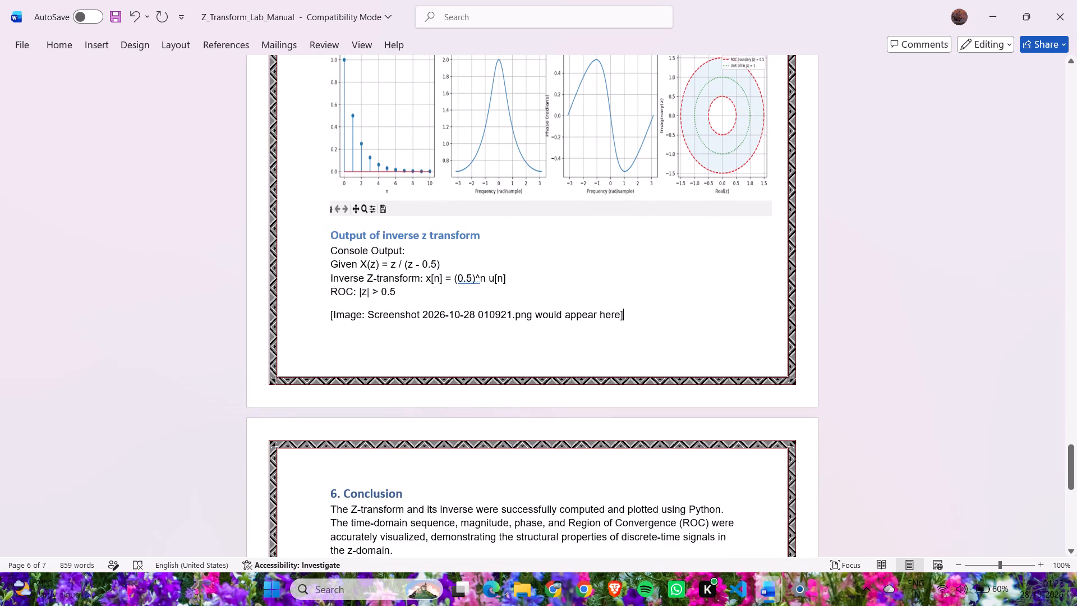
{"action": "left_click_drag", "start_coordinate": [554, 320], "coordinate": [323, 317]}
{"action": "key", "text": "BackSpace"}
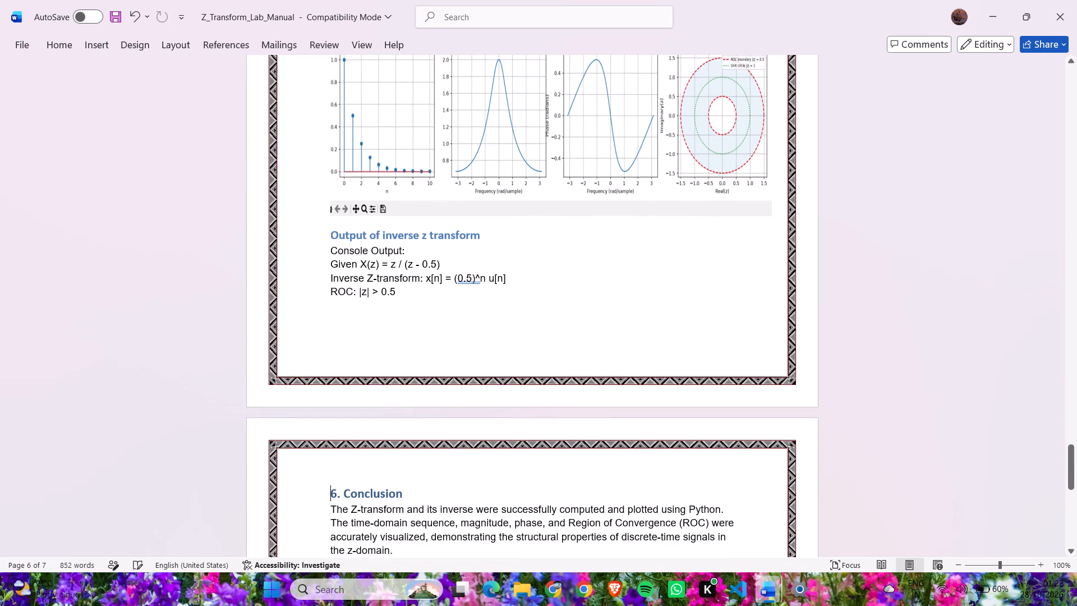
Insert the three-plot inverse Z-transform screenshot from the Screenshots folder directly before the "6. Conclusion" heading.
{"action": "left_click", "coordinate": [87, 38]}
{"action": "left_click", "coordinate": [151, 100]}
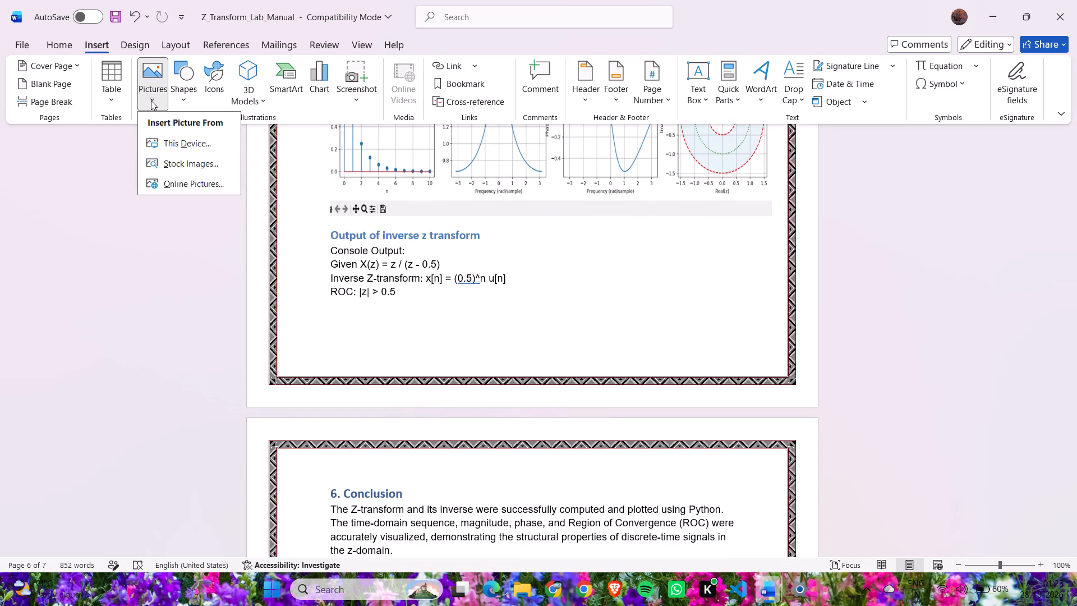
{"action": "left_click", "coordinate": [191, 146]}
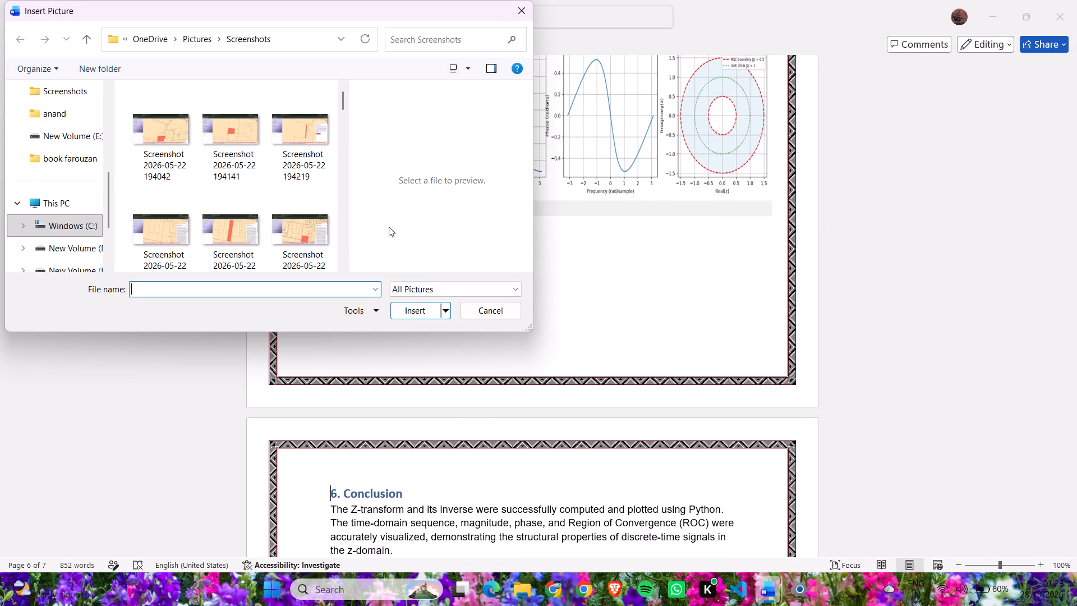
{"action": "scroll", "coordinate": [247, 194], "scroll_direction": "down", "scroll_amount": 20}
{"action": "scroll", "coordinate": [247, 194], "scroll_direction": "down", "scroll_amount": 20}
{"action": "scroll", "coordinate": [247, 194], "scroll_direction": "down", "scroll_amount": 7}
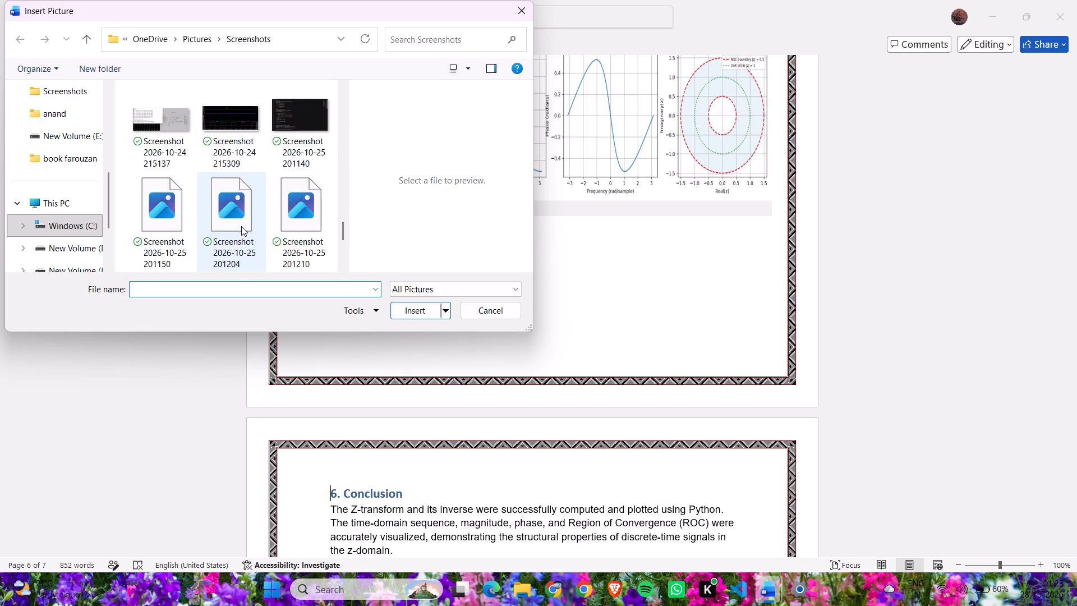
{"action": "scroll", "coordinate": [241, 226], "scroll_direction": "down", "scroll_amount": 16}
{"action": "left_click", "coordinate": [180, 227]}
{"action": "left_click", "coordinate": [417, 311]}
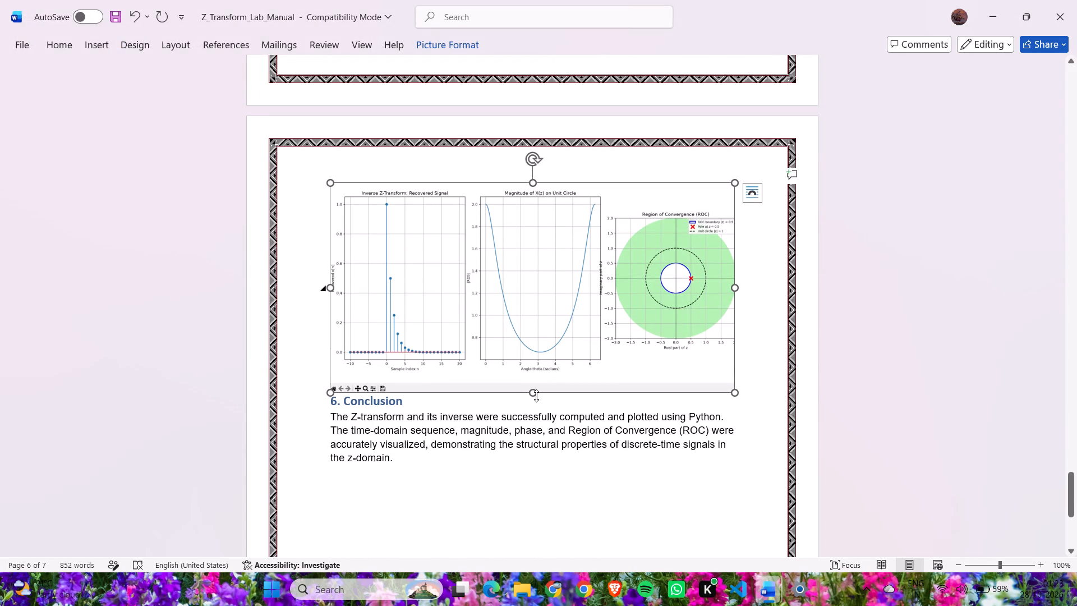
Stretch the inserted three-plot picture to about one third taller and about a tenth wider, close to the page border.
{"action": "left_click_drag", "start_coordinate": [536, 395], "coordinate": [555, 463]}
{"action": "left_click_drag", "start_coordinate": [733, 324], "coordinate": [738, 323]}
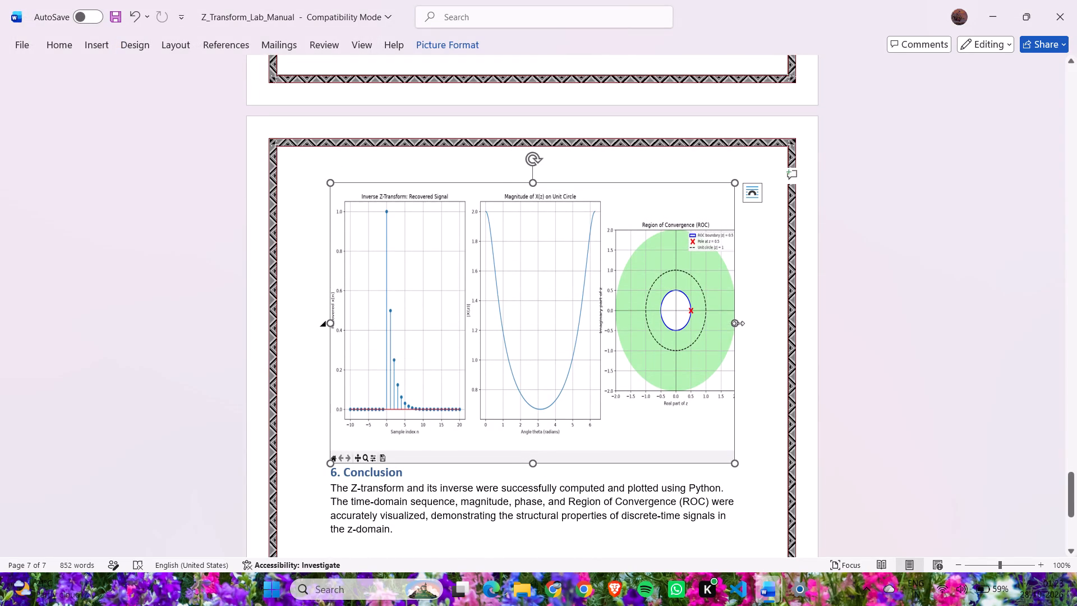
{"action": "left_click_drag", "start_coordinate": [738, 323], "coordinate": [775, 321]}
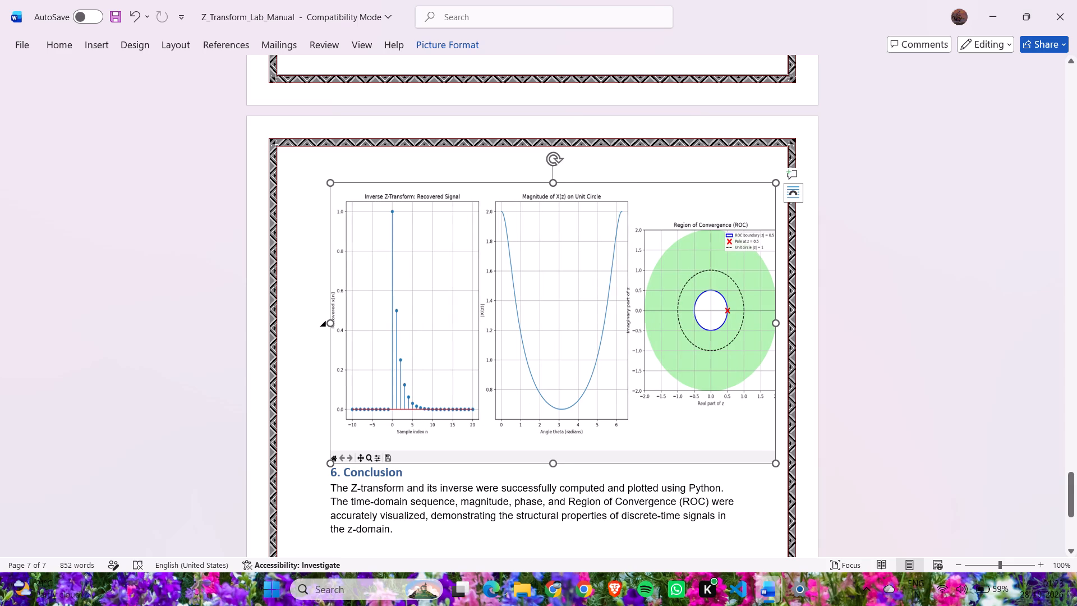
Add a line break between the three-plot picture and the "6. Conclusion" heading.
{"action": "left_click", "coordinate": [324, 471]}
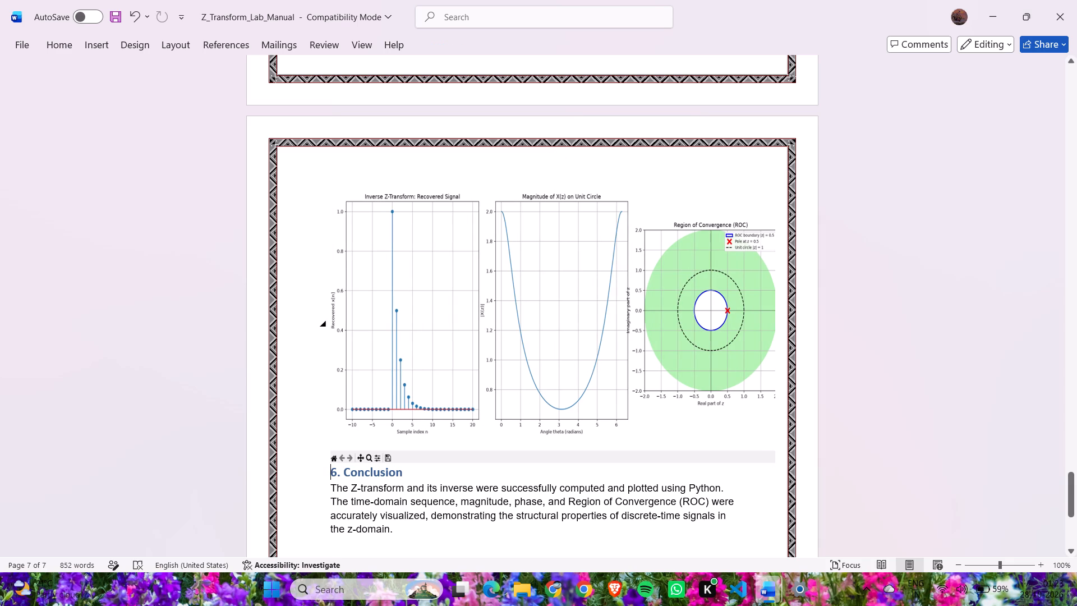
{"action": "key", "text": "Return"}
Add blank lines before the "Output of inverse z transform" heading to push it onto the page with its picture.
{"action": "scroll", "coordinate": [404, 450], "scroll_direction": "up", "scroll_amount": 12}
{"action": "scroll", "coordinate": [409, 423], "scroll_direction": "down", "scroll_amount": 3}
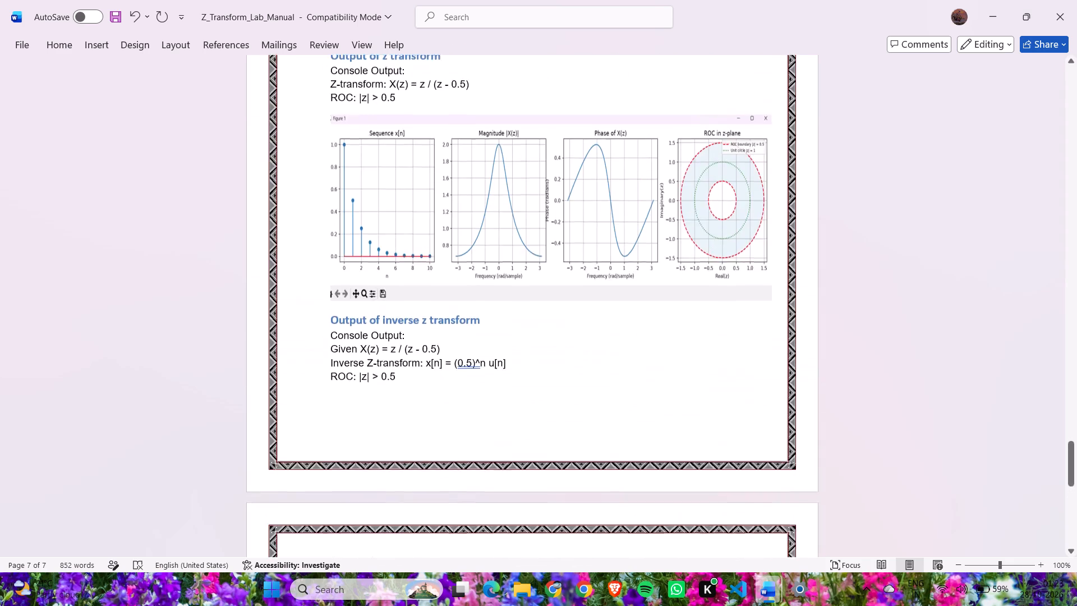
{"action": "scroll", "coordinate": [409, 423], "scroll_direction": "down", "scroll_amount": 11}
{"action": "scroll", "coordinate": [409, 422], "scroll_direction": "up", "scroll_amount": 14}
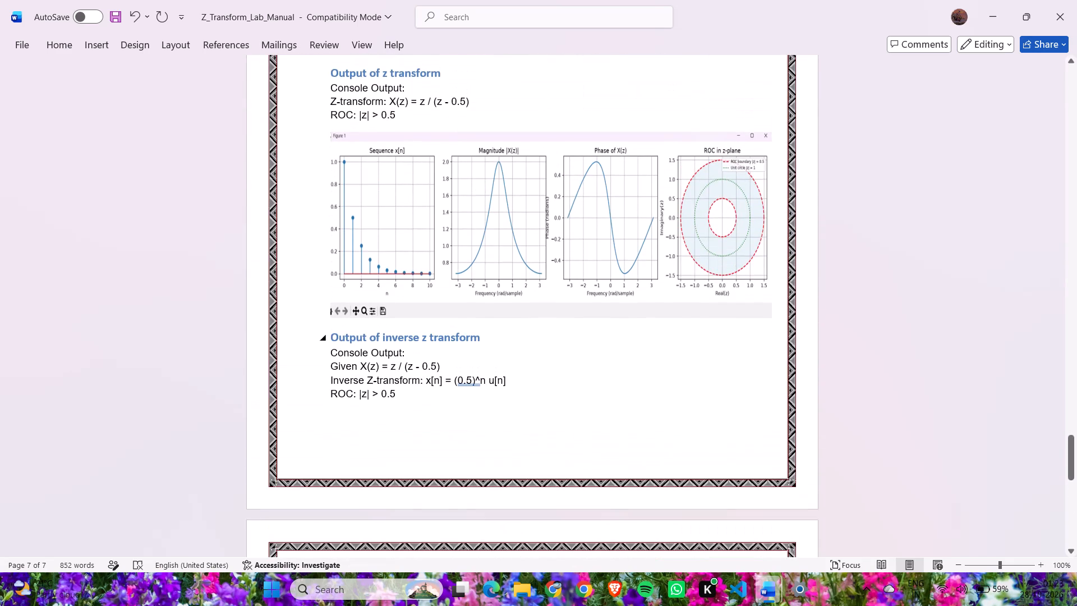
{"action": "left_click", "coordinate": [471, 324]}
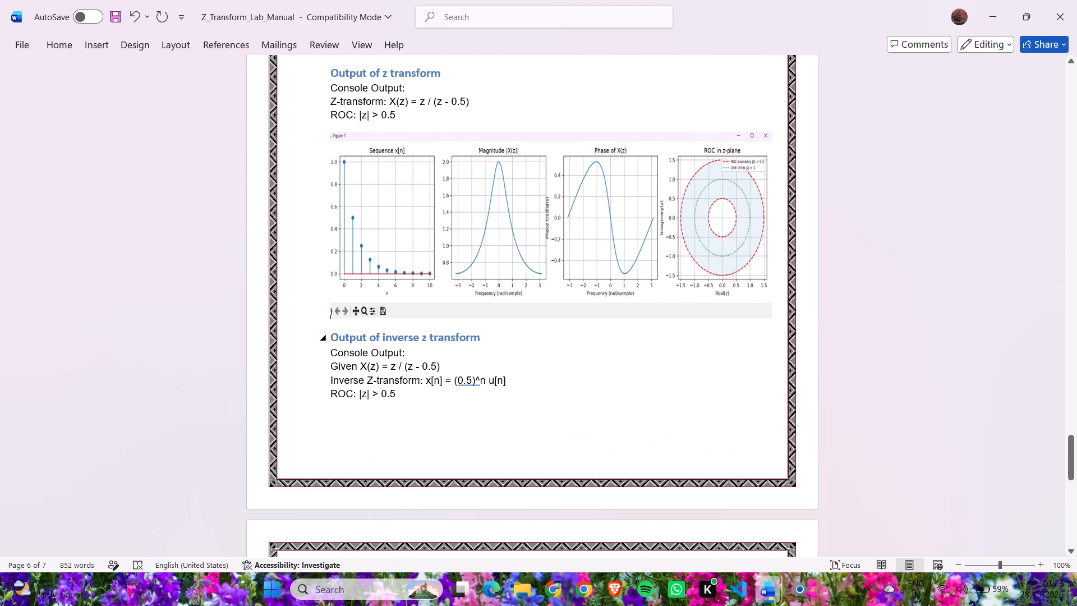
{"action": "left_click", "coordinate": [330, 333]}
{"action": "key", "text": "Return"}
{"action": "key", "text": "Return"}
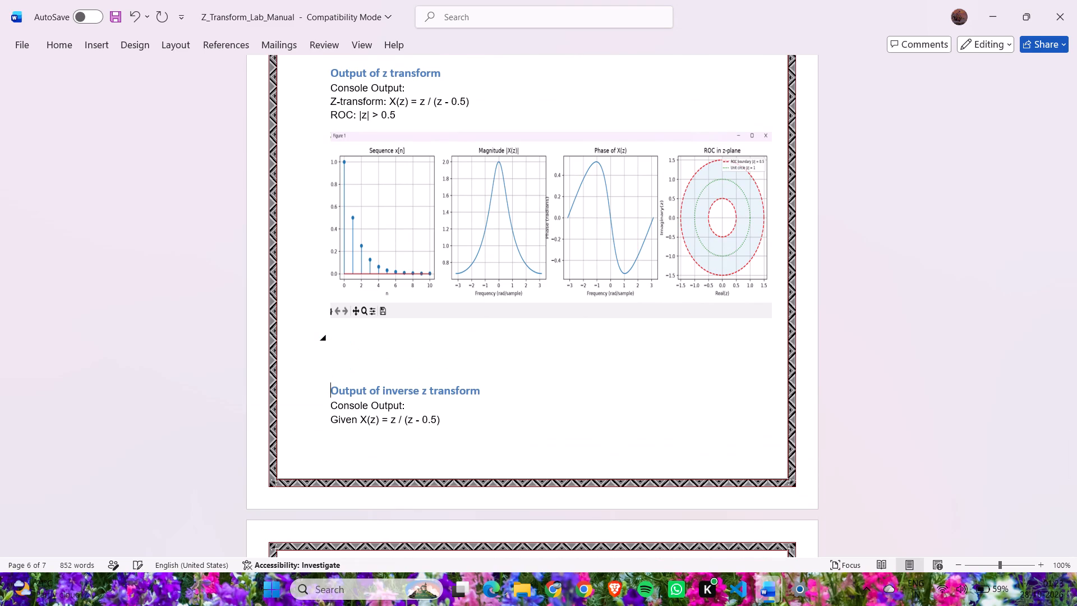
{"action": "key", "text": "Return"}
{"action": "key", "text": "Return"}
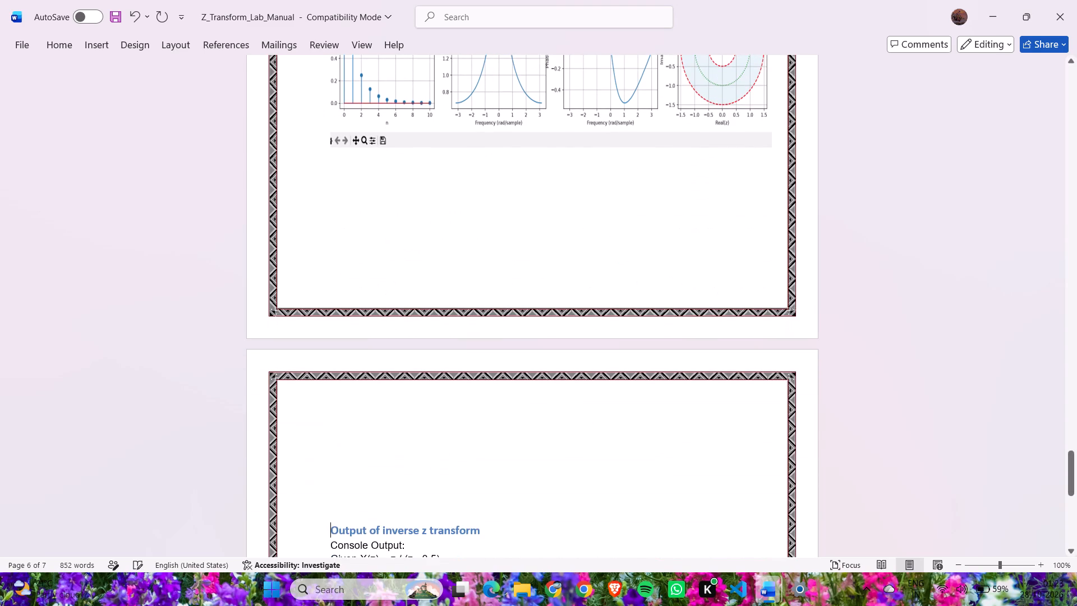
{"action": "key", "text": "BackSpace"}
{"action": "key", "text": "BackSpace"}
{"action": "key", "text": "Return"}
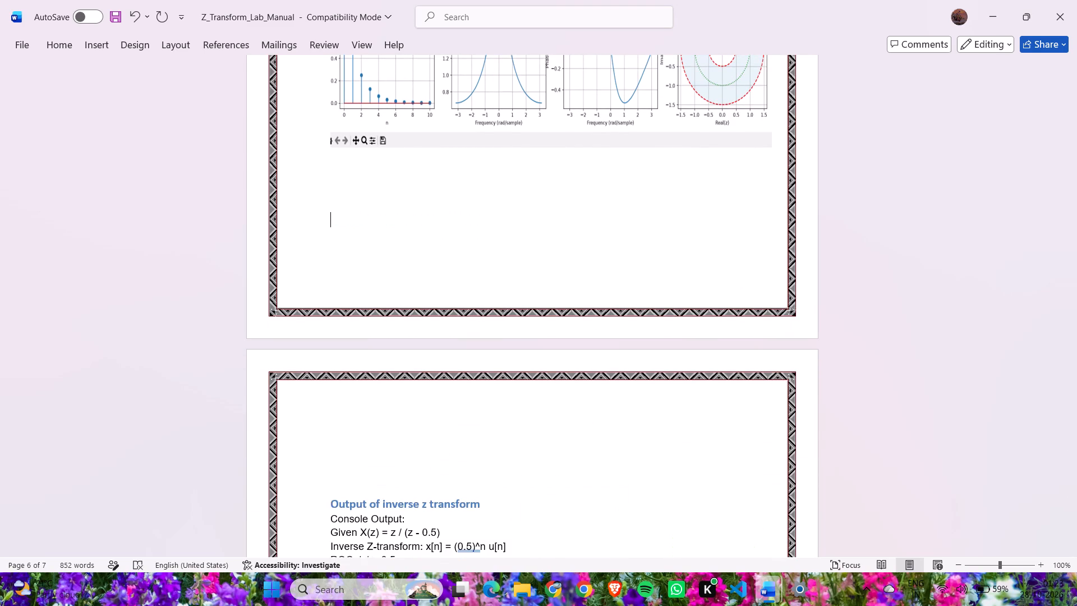
Review the page layout from the inverse z transform output back up to the cover page.
{"action": "scroll", "coordinate": [402, 382], "scroll_direction": "down", "scroll_amount": 14}
{"action": "scroll", "coordinate": [424, 422], "scroll_direction": "down", "scroll_amount": 7}
{"action": "scroll", "coordinate": [572, 447], "scroll_direction": "up", "scroll_amount": 8}
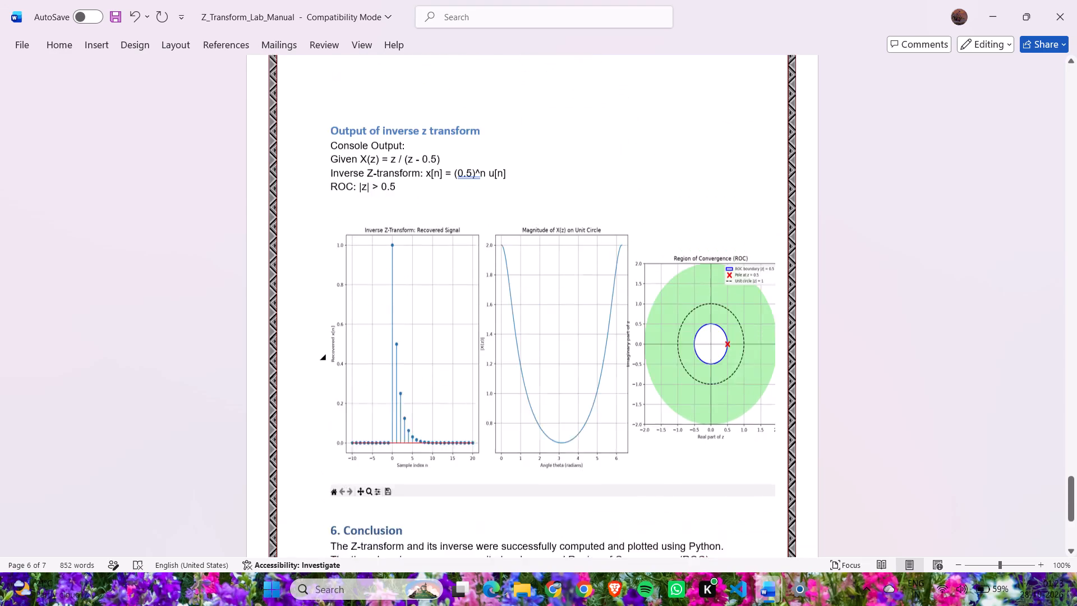
{"action": "scroll", "coordinate": [572, 447], "scroll_direction": "up", "scroll_amount": 19}
{"action": "scroll", "coordinate": [572, 447], "scroll_direction": "up", "scroll_amount": 9}
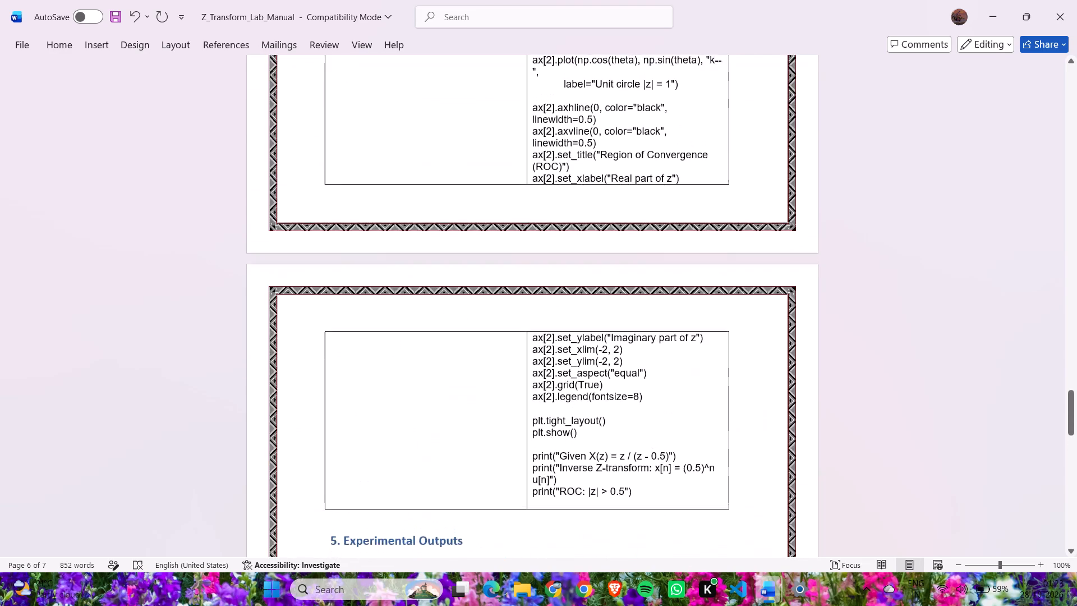
{"action": "scroll", "coordinate": [572, 447], "scroll_direction": "up", "scroll_amount": 10}
{"action": "scroll", "coordinate": [575, 451], "scroll_direction": "down", "scroll_amount": 1}
{"action": "scroll", "coordinate": [583, 461], "scroll_direction": "up", "scroll_amount": 20}
{"action": "scroll", "coordinate": [583, 461], "scroll_direction": "up", "scroll_amount": 20}
{"action": "scroll", "coordinate": [583, 461], "scroll_direction": "up", "scroll_amount": 1}
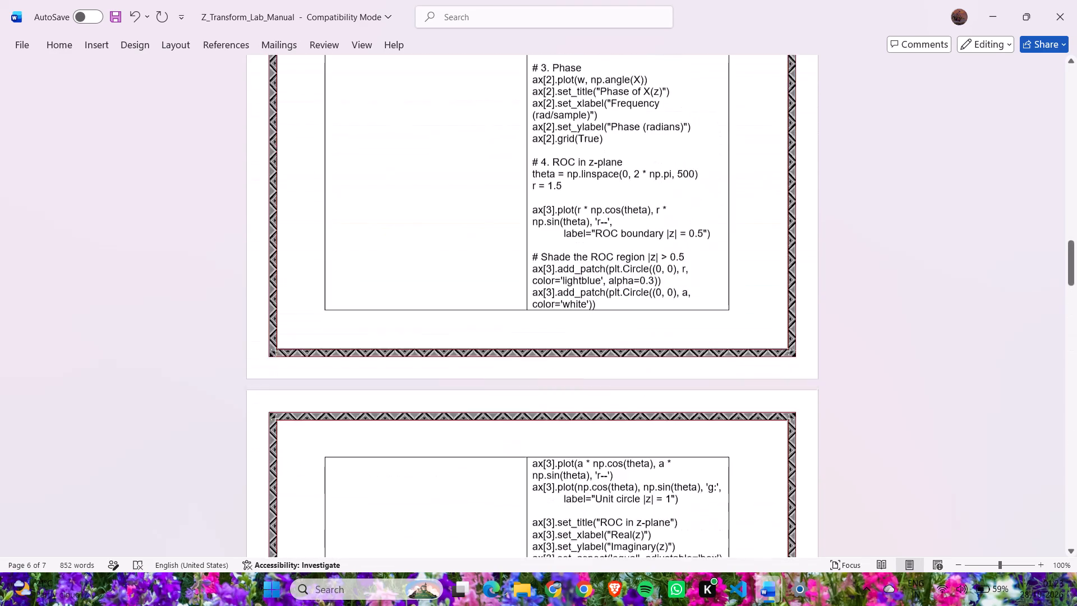
{"action": "scroll", "coordinate": [621, 500], "scroll_direction": "up", "scroll_amount": 20}
{"action": "scroll", "coordinate": [621, 500], "scroll_direction": "up", "scroll_amount": 20}
{"action": "scroll", "coordinate": [621, 500], "scroll_direction": "up", "scroll_amount": 17}
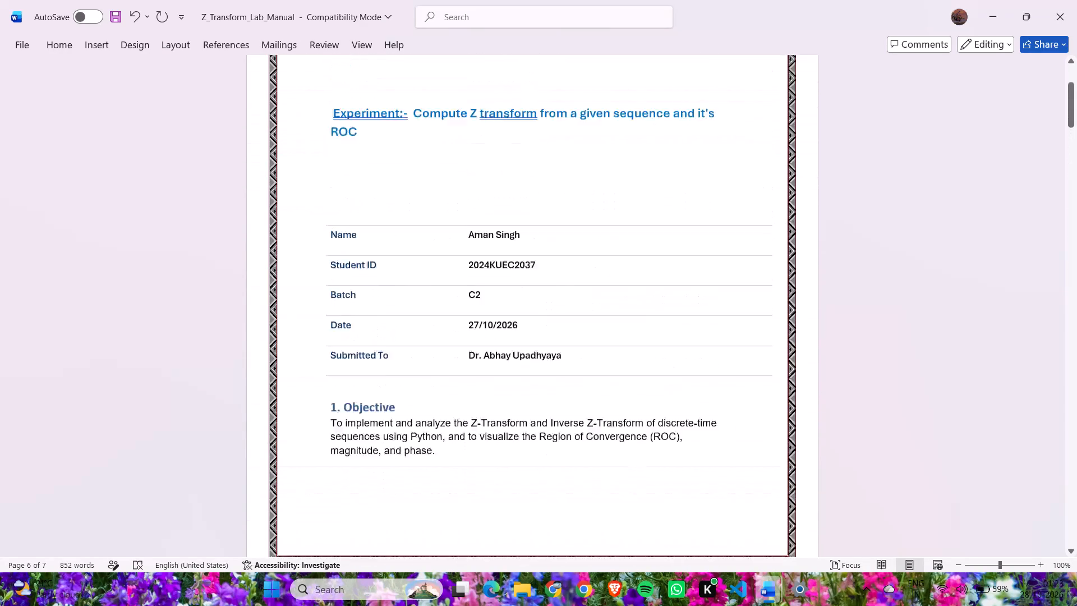
{"action": "scroll", "coordinate": [585, 512], "scroll_direction": "up", "scroll_amount": 2}
{"action": "scroll", "coordinate": [638, 486], "scroll_direction": "down", "scroll_amount": 6}
{"action": "scroll", "coordinate": [638, 486], "scroll_direction": "up", "scroll_amount": 6}
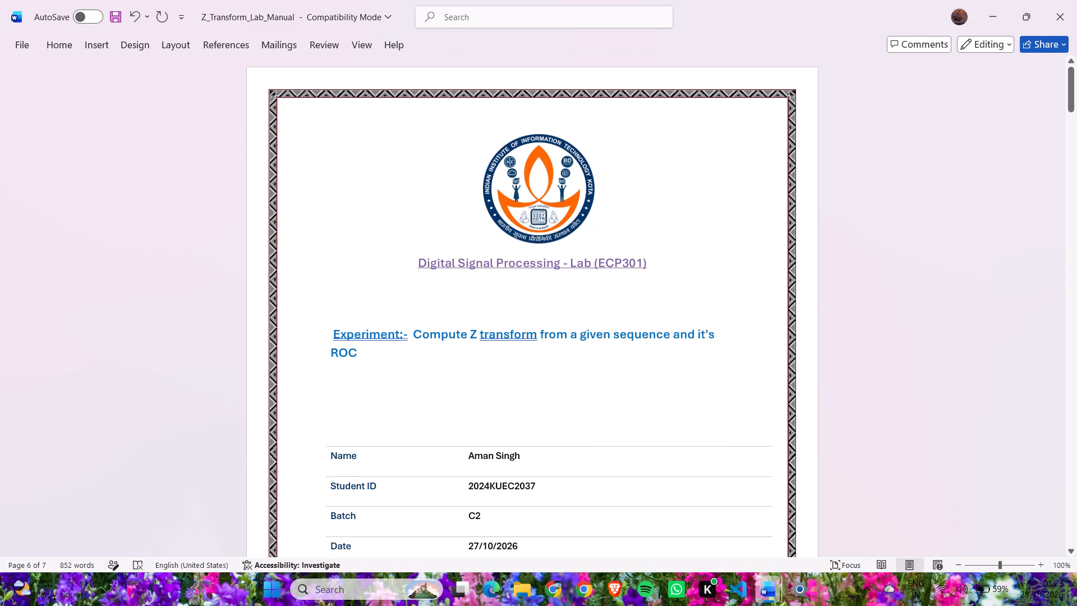
{"action": "left_click", "coordinate": [451, 291]}
{"action": "left_click", "coordinate": [465, 301]}
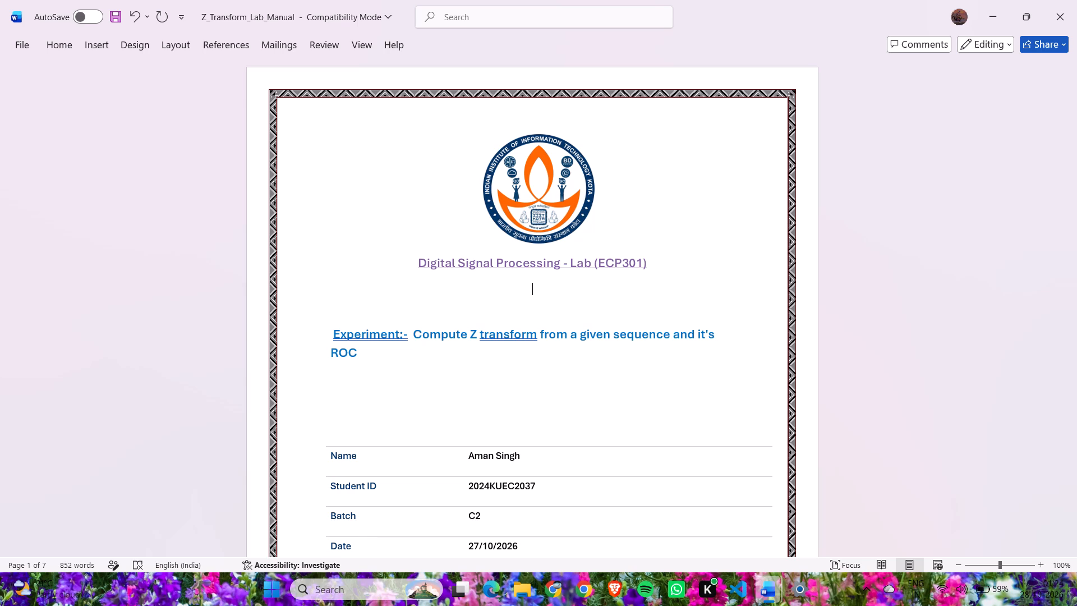
Check the manual from the cover page through the theory, algorithms and source code to the experimental outputs.
{"action": "scroll", "coordinate": [461, 313], "scroll_direction": "down", "scroll_amount": 2}
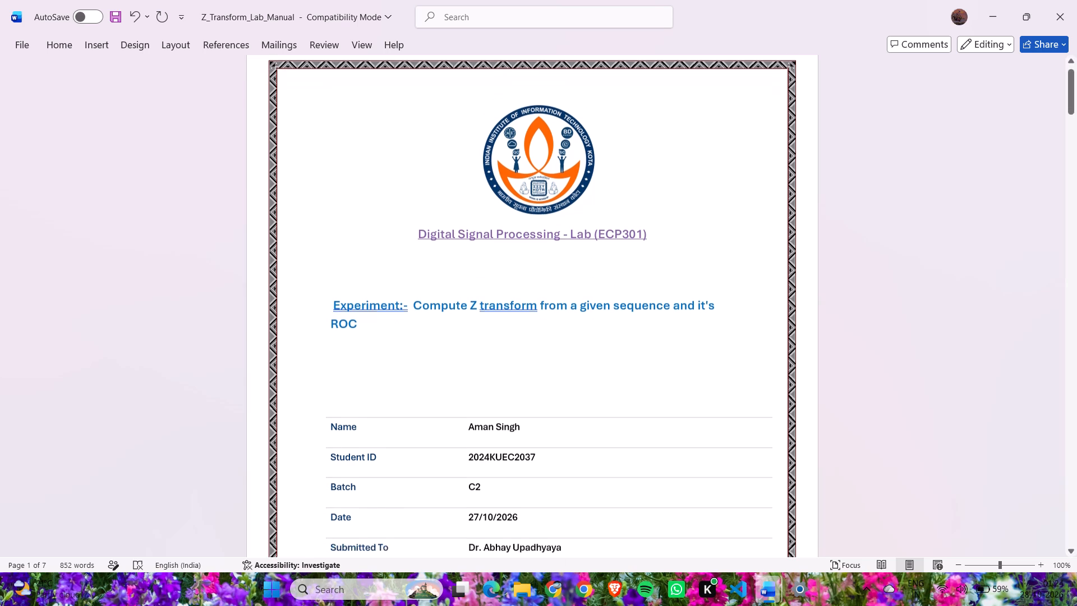
{"action": "scroll", "coordinate": [461, 313], "scroll_direction": "down", "scroll_amount": 12}
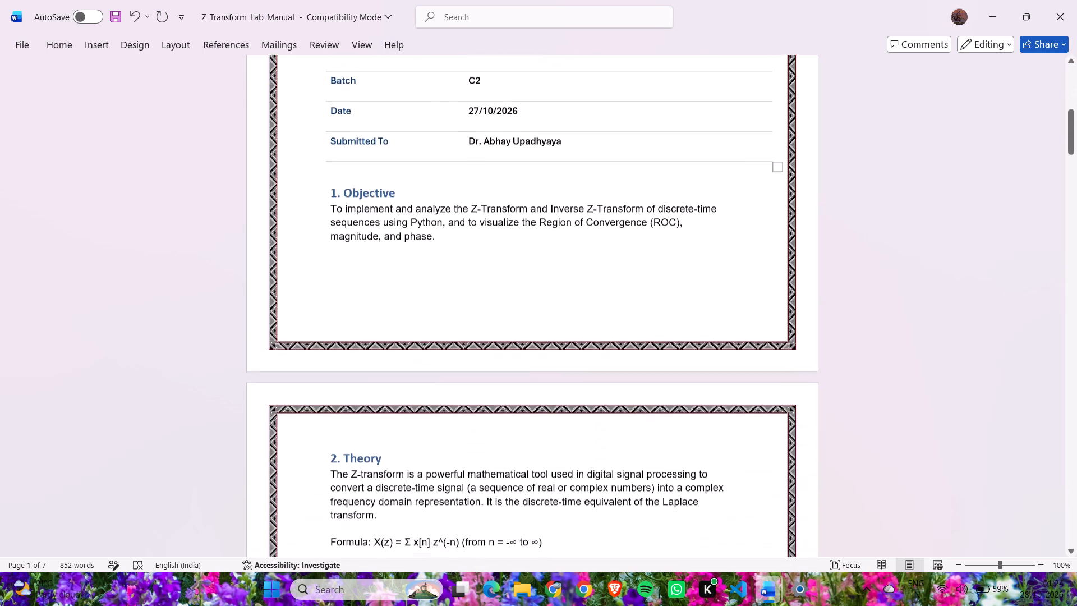
{"action": "scroll", "coordinate": [461, 301], "scroll_direction": "down", "scroll_amount": 18}
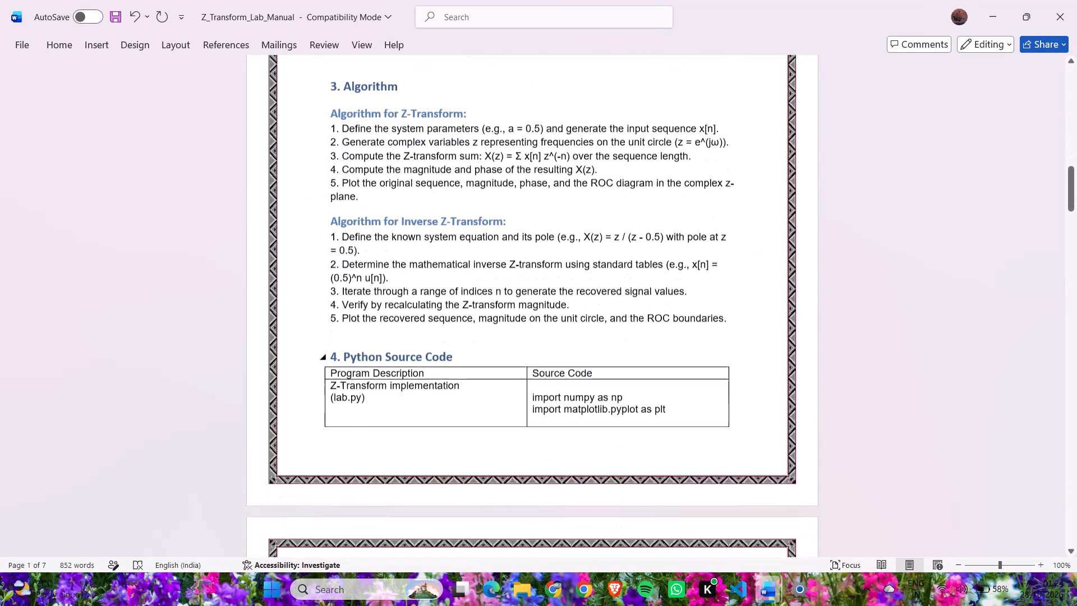
{"action": "scroll", "coordinate": [461, 301], "scroll_direction": "down", "scroll_amount": 4}
{"action": "right_click", "coordinate": [461, 301]}
{"action": "scroll", "coordinate": [461, 301], "scroll_direction": "down", "scroll_amount": 3}
{"action": "scroll", "coordinate": [461, 301], "scroll_direction": "up", "scroll_amount": 1}
{"action": "scroll", "coordinate": [461, 301], "scroll_direction": "down", "scroll_amount": 12}
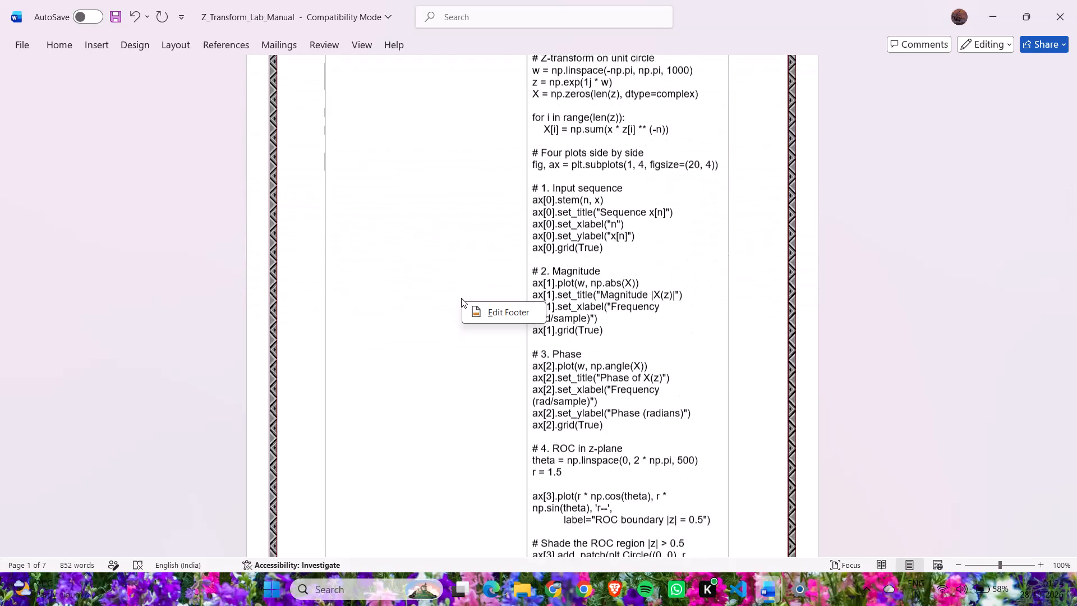
{"action": "scroll", "coordinate": [461, 298], "scroll_direction": "down", "scroll_amount": 20}
{"action": "scroll", "coordinate": [461, 298], "scroll_direction": "down", "scroll_amount": 4}
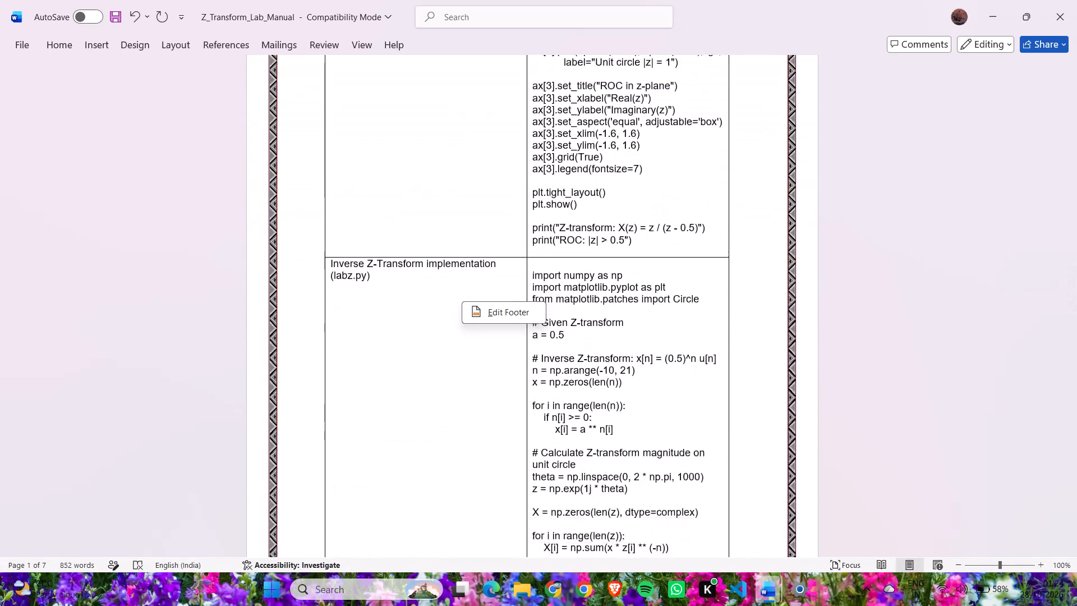
{"action": "scroll", "coordinate": [461, 298], "scroll_direction": "down", "scroll_amount": 15}
{"action": "scroll", "coordinate": [461, 298], "scroll_direction": "down", "scroll_amount": 8}
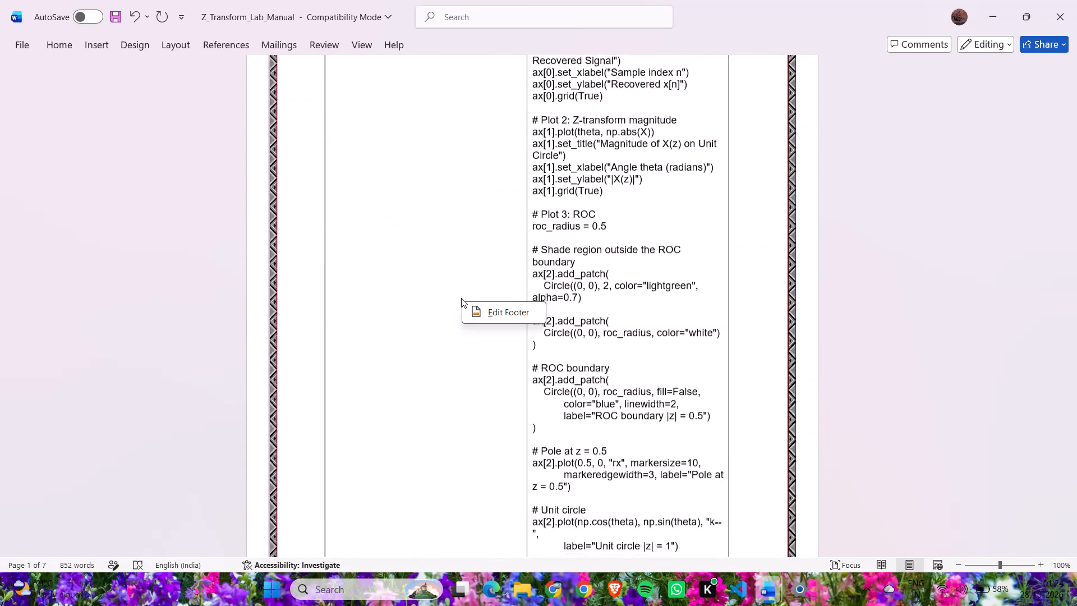
{"action": "scroll", "coordinate": [461, 298], "scroll_direction": "down", "scroll_amount": 19}
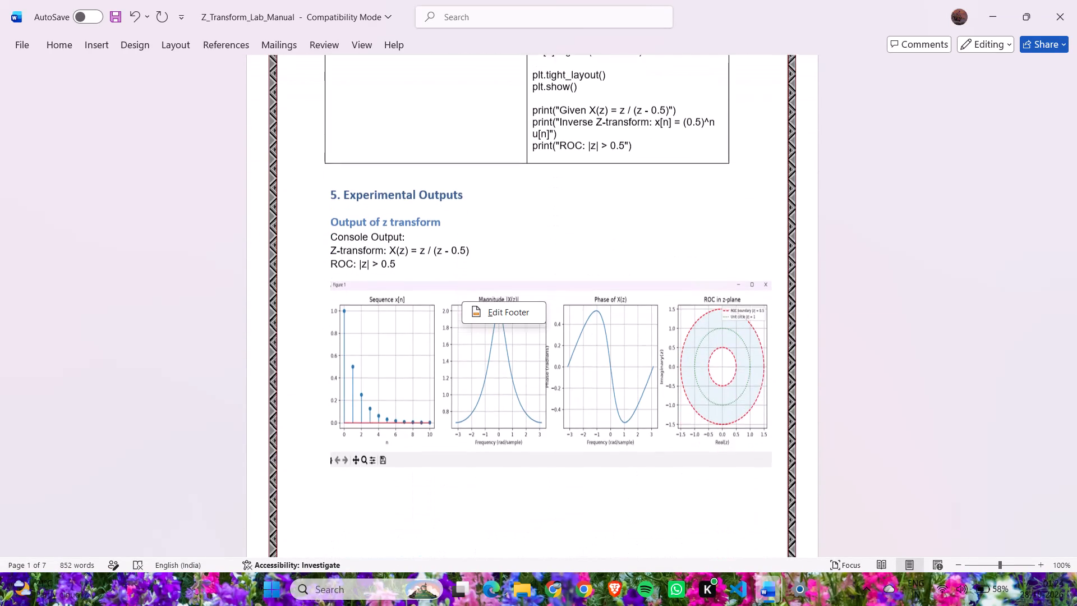
{"action": "scroll", "coordinate": [461, 298], "scroll_direction": "down", "scroll_amount": 16}
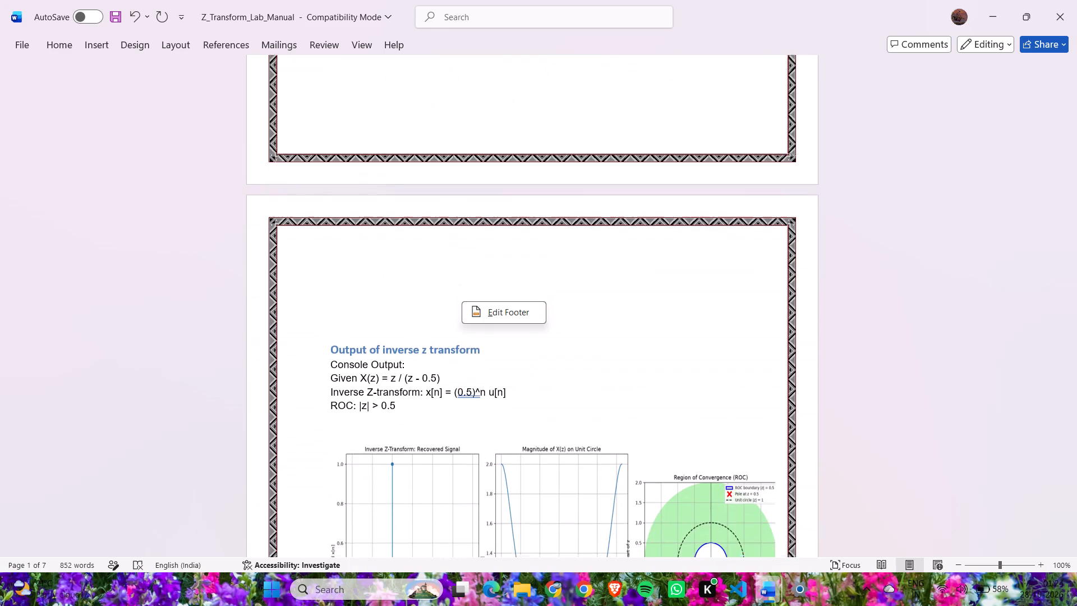
Check the inverse z transform output and conclusion pages, and go back over the manual to the cover page.
{"action": "scroll", "coordinate": [461, 298], "scroll_direction": "down", "scroll_amount": 18}
{"action": "scroll", "coordinate": [461, 298], "scroll_direction": "down", "scroll_amount": 5}
{"action": "scroll", "coordinate": [432, 326], "scroll_direction": "up", "scroll_amount": 4}
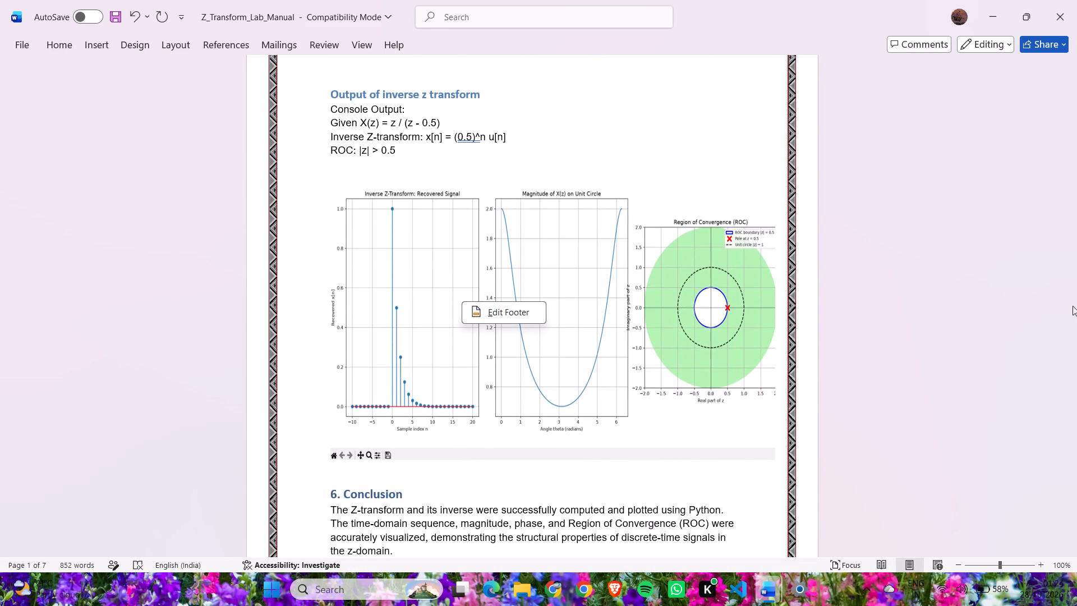
{"action": "scroll", "coordinate": [1020, 189], "scroll_direction": "up", "scroll_amount": 20}
{"action": "scroll", "coordinate": [1020, 189], "scroll_direction": "up", "scroll_amount": 20}
{"action": "scroll", "coordinate": [1020, 189], "scroll_direction": "up", "scroll_amount": 20}
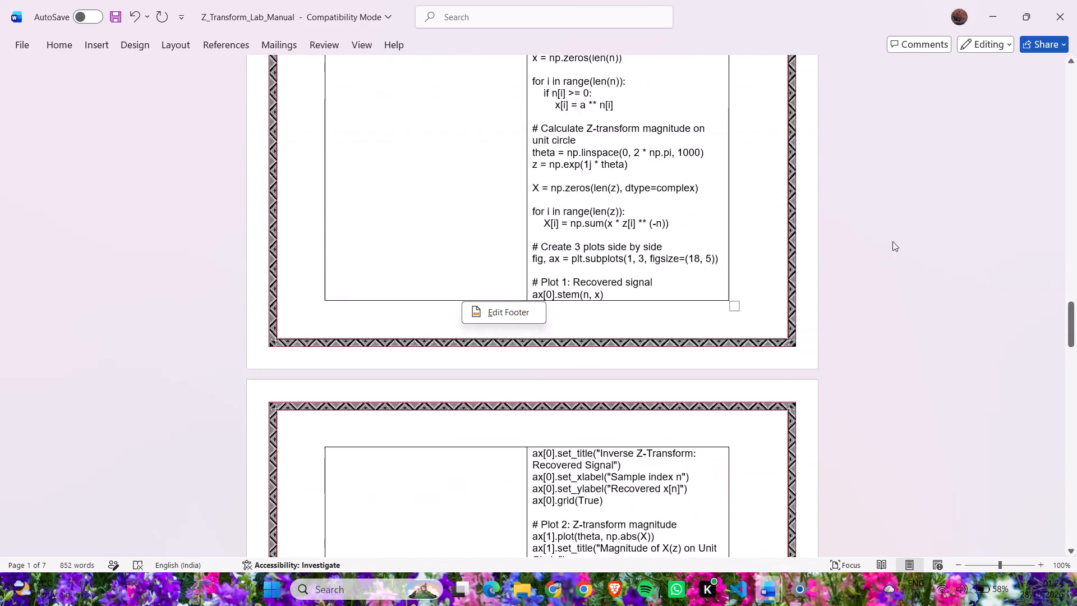
{"action": "scroll", "coordinate": [892, 241], "scroll_direction": "up", "scroll_amount": 20}
{"action": "scroll", "coordinate": [892, 241], "scroll_direction": "up", "scroll_amount": 20}
{"action": "scroll", "coordinate": [892, 241], "scroll_direction": "up", "scroll_amount": 20}
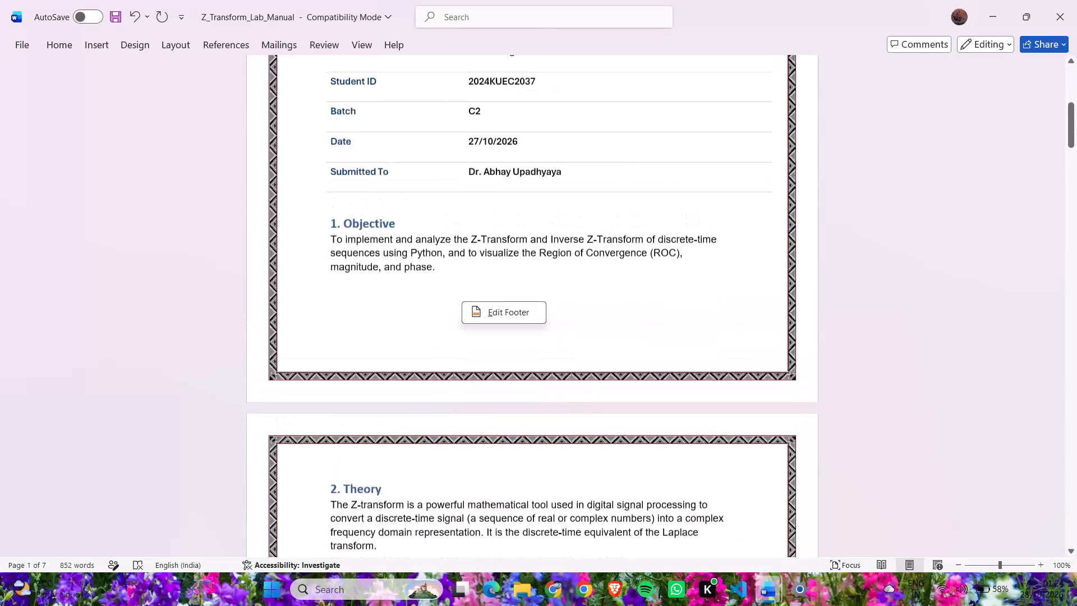
{"action": "scroll", "coordinate": [896, 251], "scroll_direction": "up", "scroll_amount": 14}
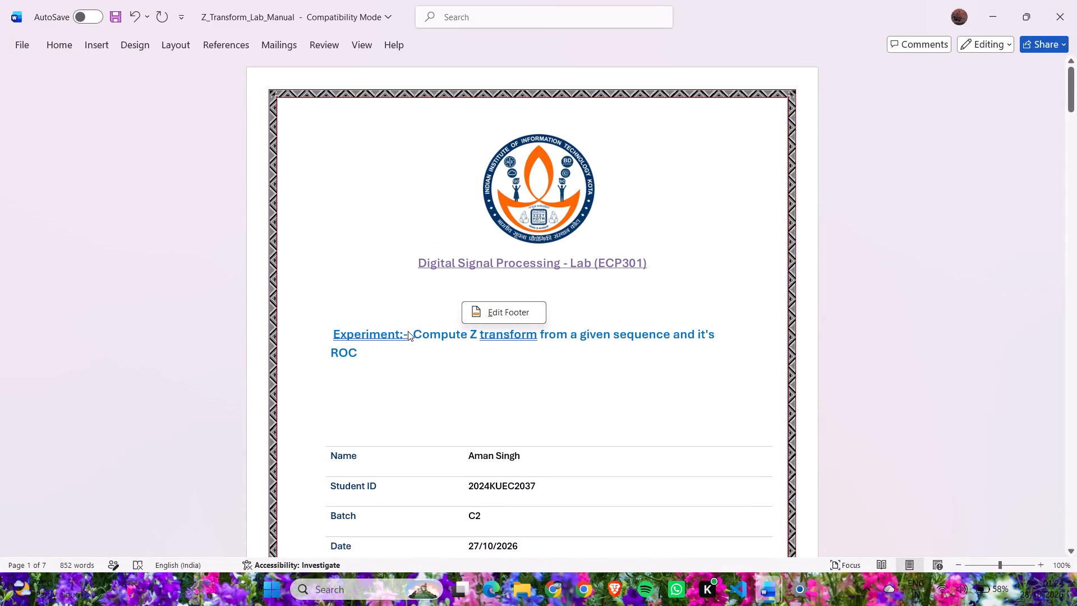
Add the number 6 after "Experiment:-" on the cover and put the experiment title on its own line below.
{"action": "left_click", "coordinate": [397, 333]}
{"action": "left_click", "coordinate": [403, 333]}
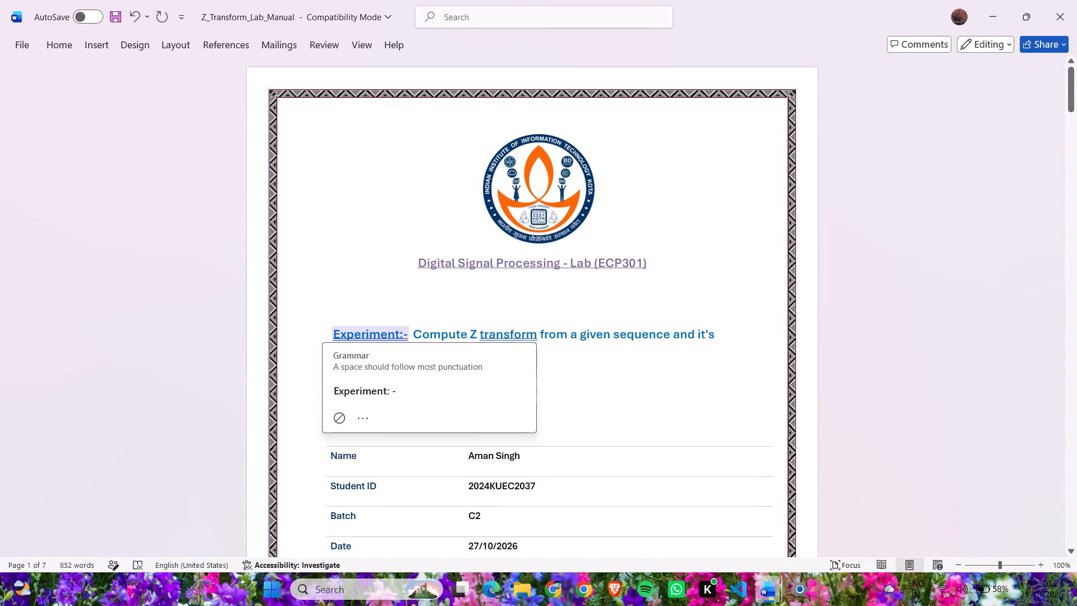
{"action": "left_click", "coordinate": [411, 332]}
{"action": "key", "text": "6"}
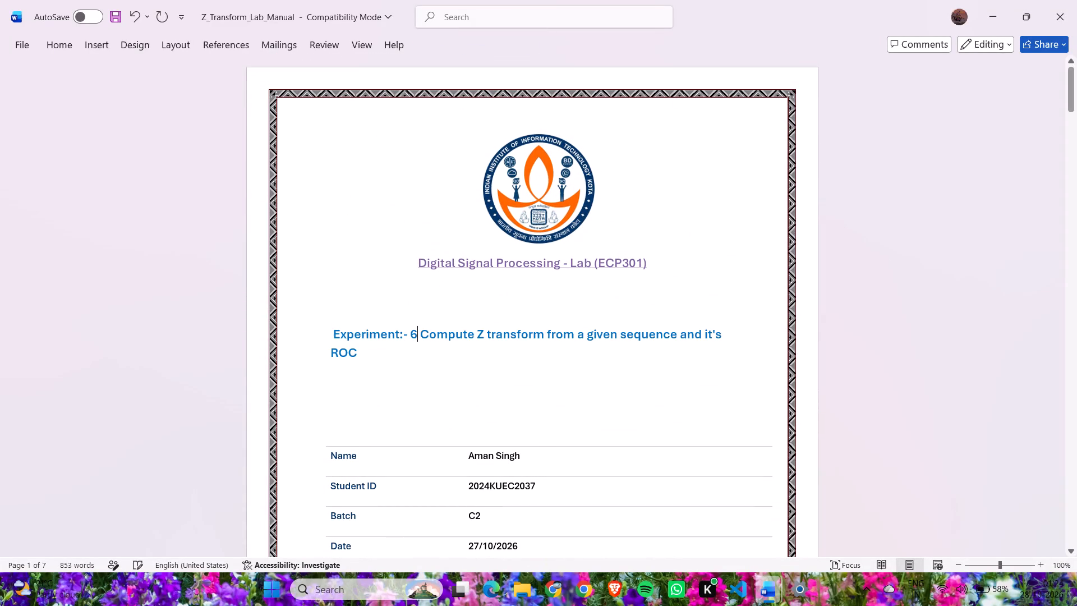
{"action": "key", "text": "Return"}
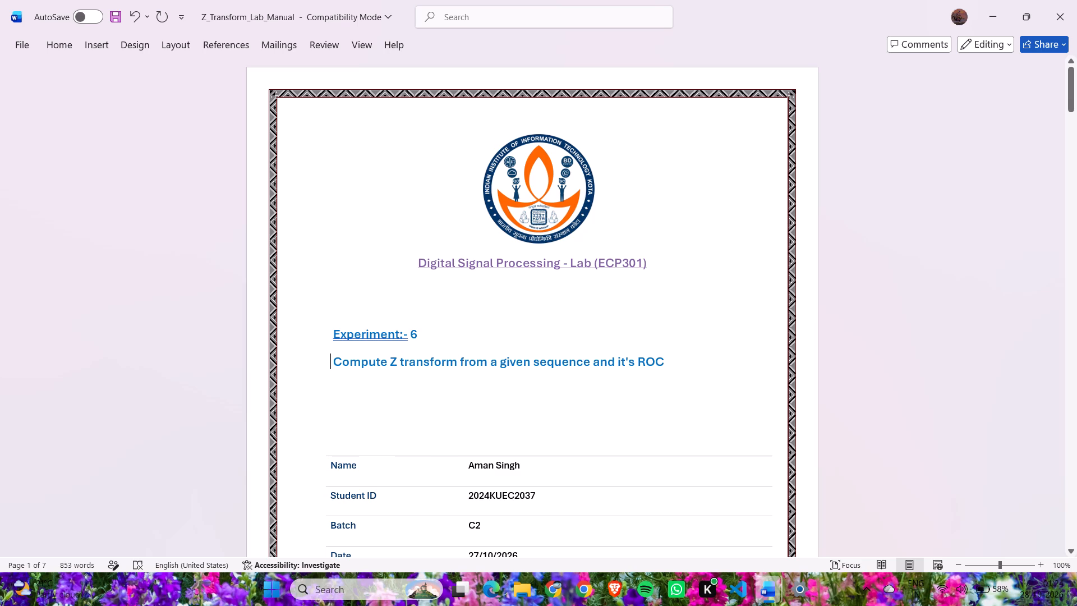
Indent the "Experiment:- 6" line and the title line below it so both sit roughly centred on the cover.
{"action": "left_click", "coordinate": [330, 333]}
{"action": "key", "text": "Tab"}
{"action": "key", "text": "Tab"}
{"action": "key", "text": "Tab"}
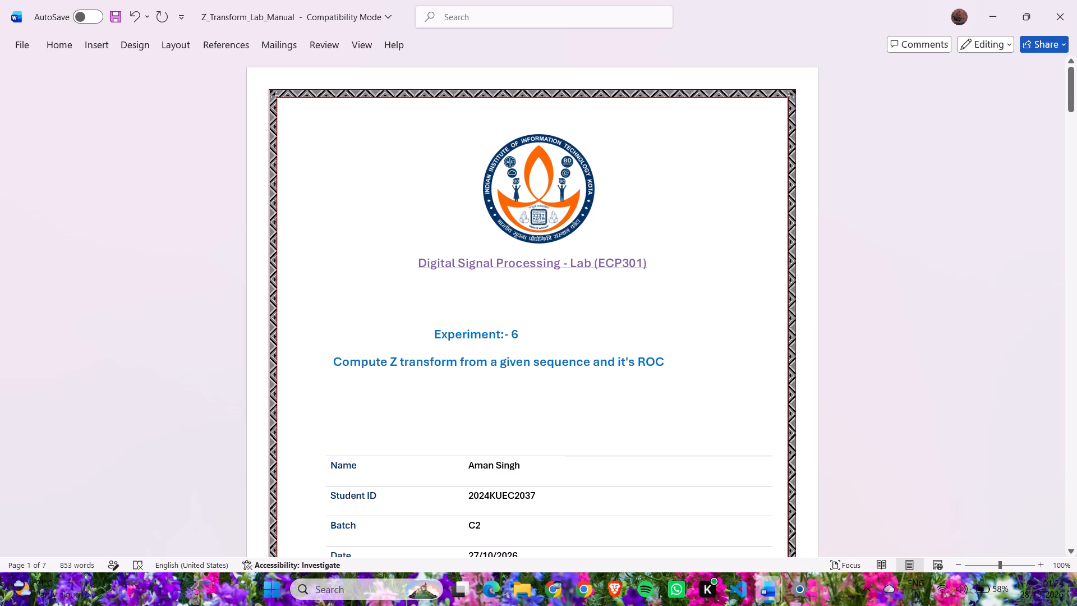
{"action": "key", "text": "Tab"}
{"action": "left_click", "coordinate": [332, 362]}
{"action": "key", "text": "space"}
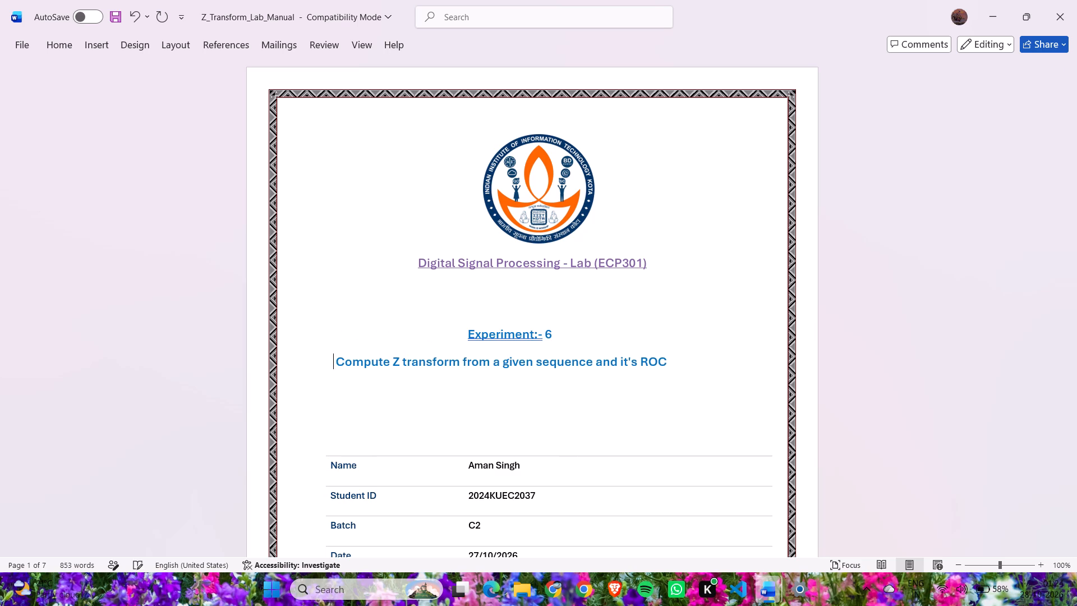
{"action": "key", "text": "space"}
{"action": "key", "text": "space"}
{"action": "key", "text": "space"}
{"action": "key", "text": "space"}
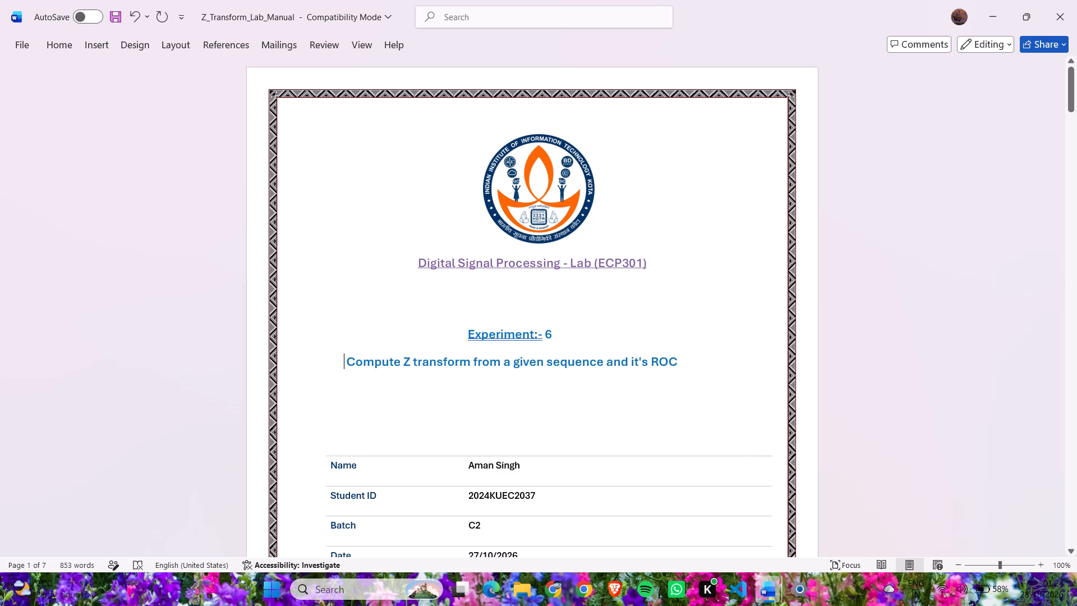
{"action": "left_click", "coordinate": [462, 334]}
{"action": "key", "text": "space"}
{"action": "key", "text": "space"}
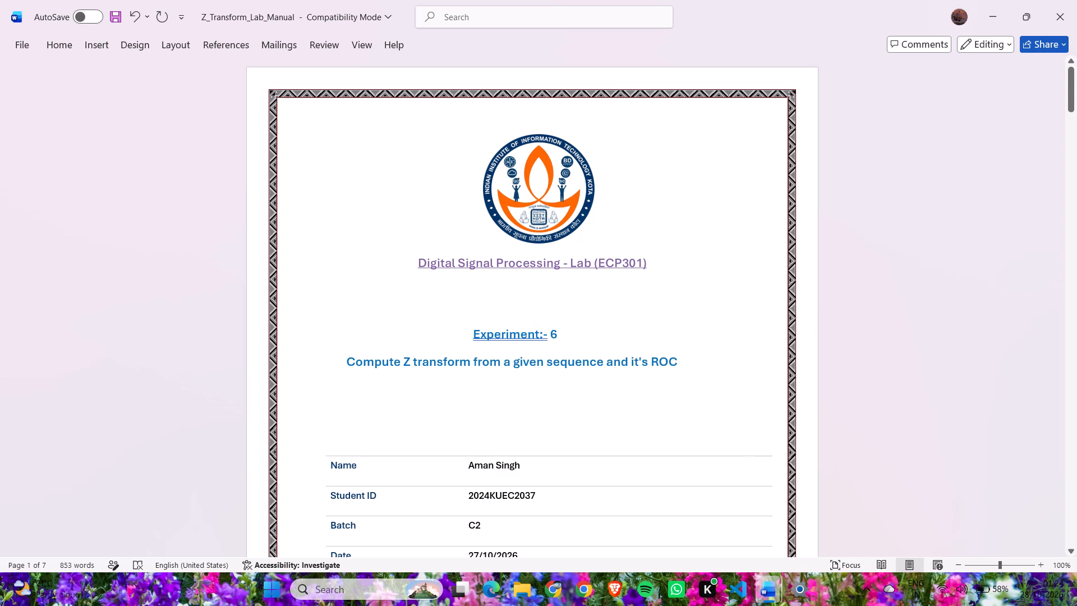
Look over the cover page and save the Z_Transform_Lab_Manual document.
{"action": "scroll", "coordinate": [624, 326], "scroll_direction": "down", "scroll_amount": 3}
{"action": "scroll", "coordinate": [623, 326], "scroll_direction": "up", "scroll_amount": 4}
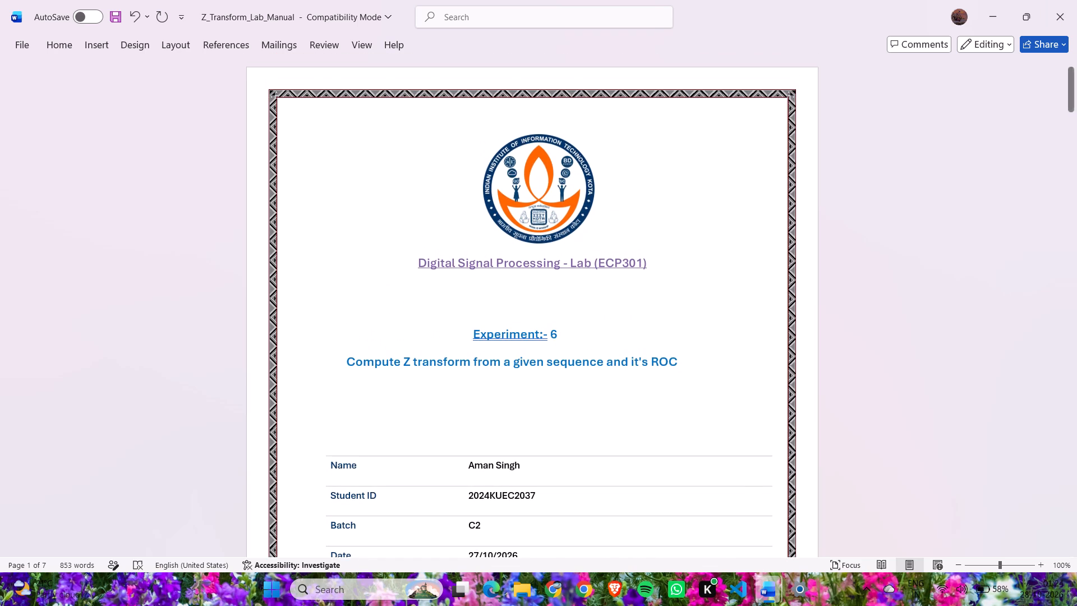
{"action": "scroll", "coordinate": [406, 464], "scroll_direction": "down", "scroll_amount": 8}
{"action": "scroll", "coordinate": [483, 416], "scroll_direction": "down", "scroll_amount": 5}
{"action": "scroll", "coordinate": [416, 274], "scroll_direction": "up", "scroll_amount": 11}
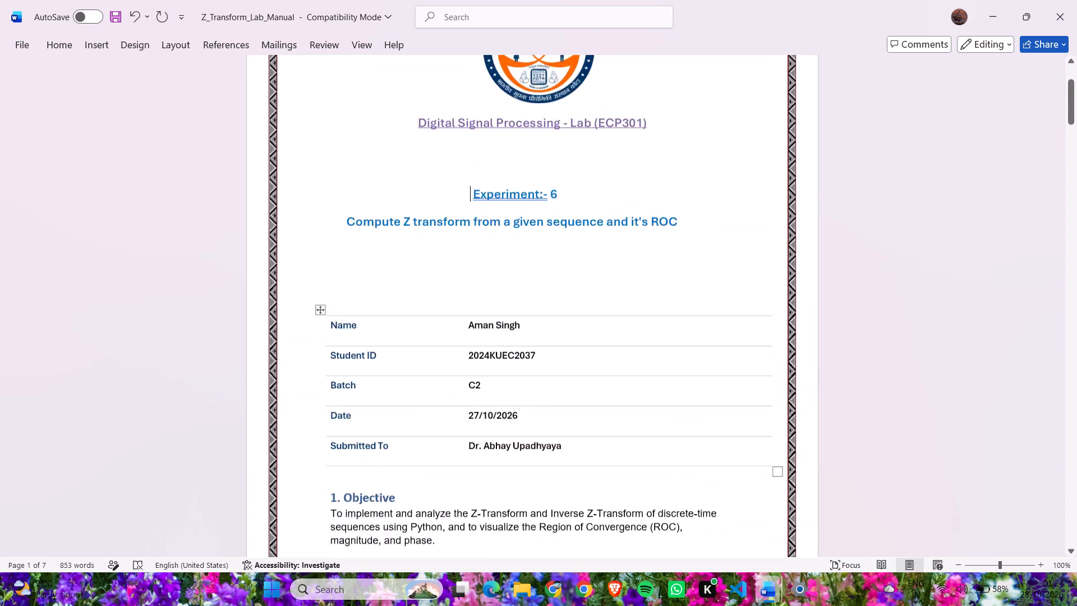
{"action": "scroll", "coordinate": [426, 272], "scroll_direction": "up", "scroll_amount": 7}
{"action": "left_click", "coordinate": [23, 48]}
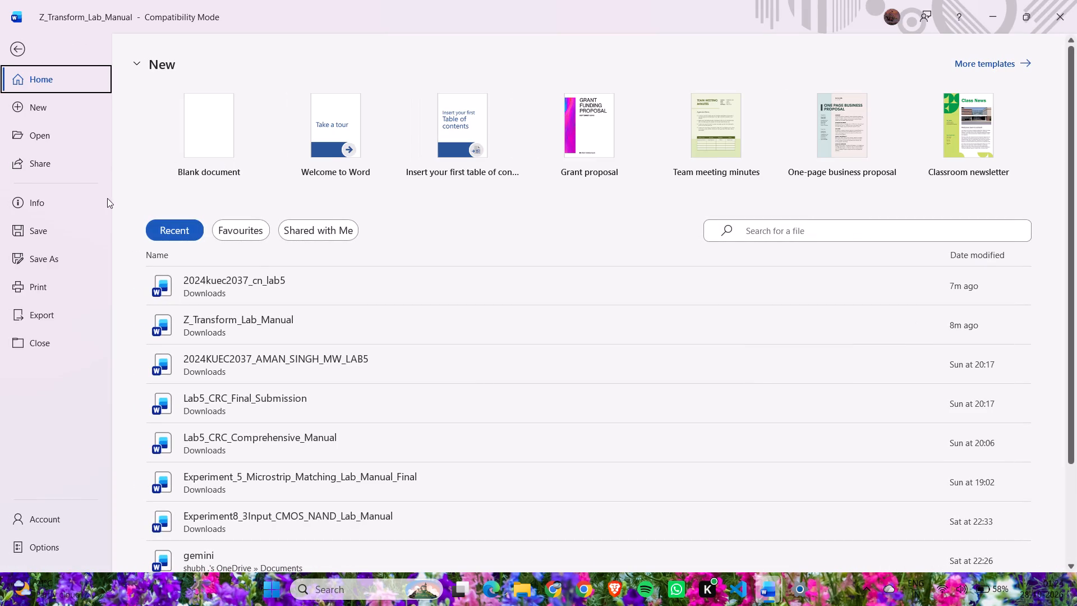
{"action": "left_click", "coordinate": [55, 237]}
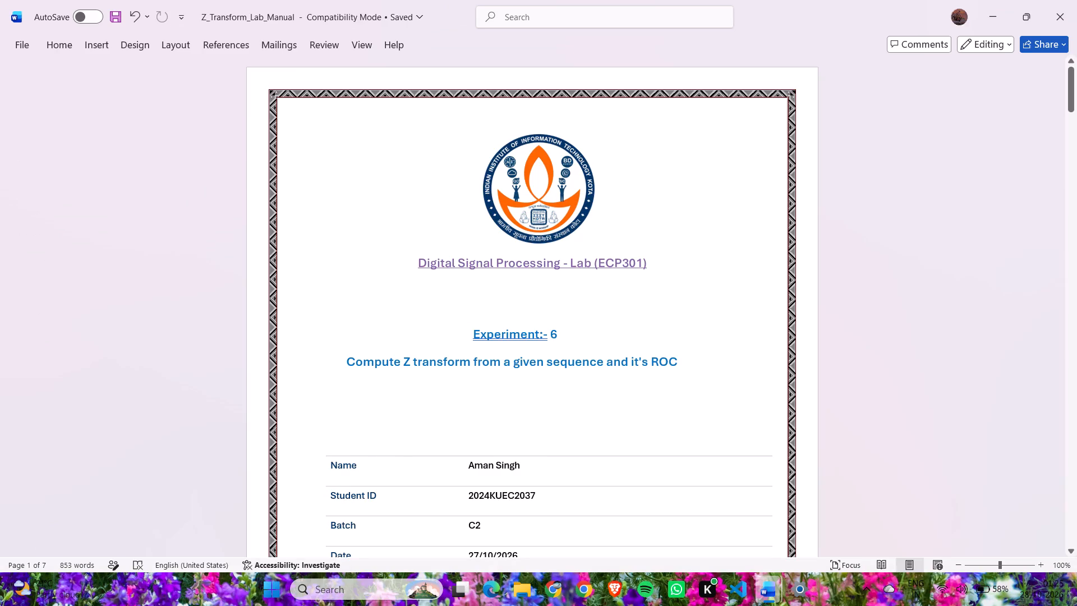
Set up a copy of the manual in the Downloads folder with PDF (*.pdf) as the file type.
{"action": "left_click", "coordinate": [18, 38]}
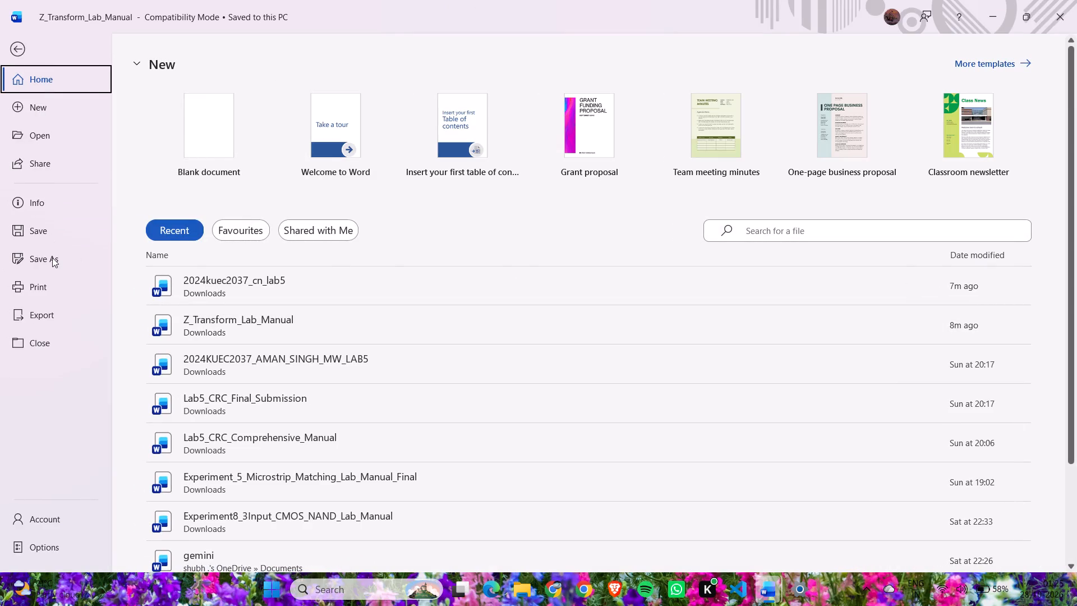
{"action": "left_click", "coordinate": [52, 258]}
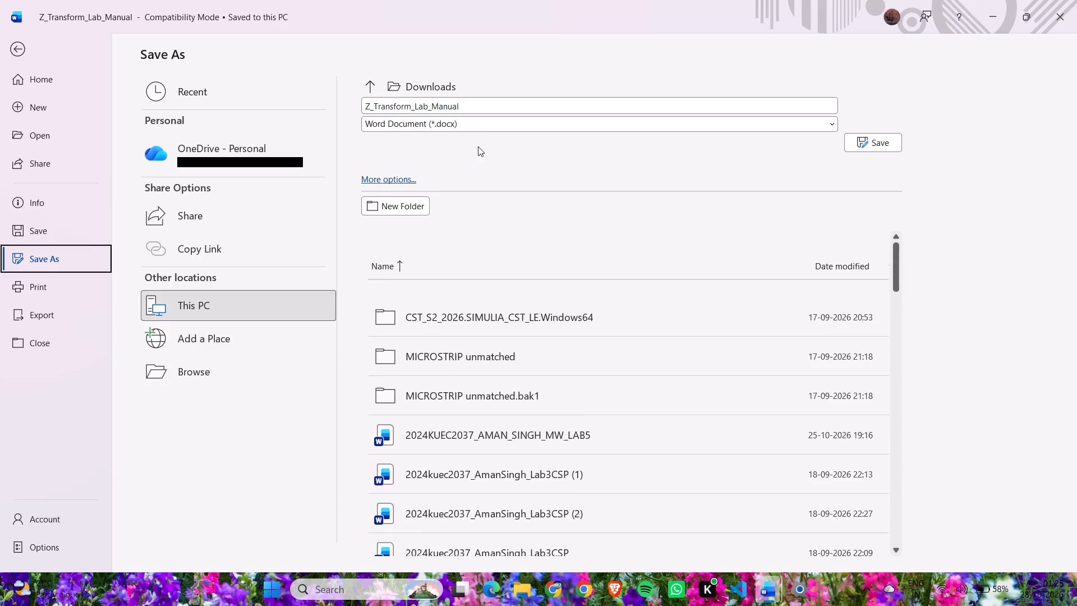
{"action": "left_click", "coordinate": [487, 128]}
{"action": "left_click", "coordinate": [418, 233]}
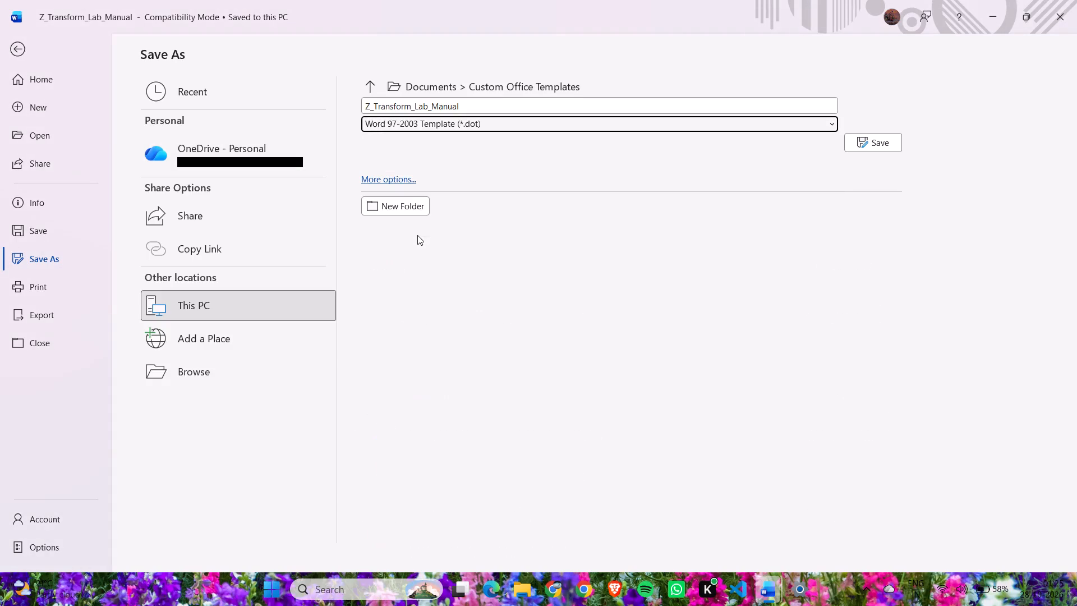
{"action": "left_click", "coordinate": [444, 118]}
{"action": "left_click", "coordinate": [395, 240]}
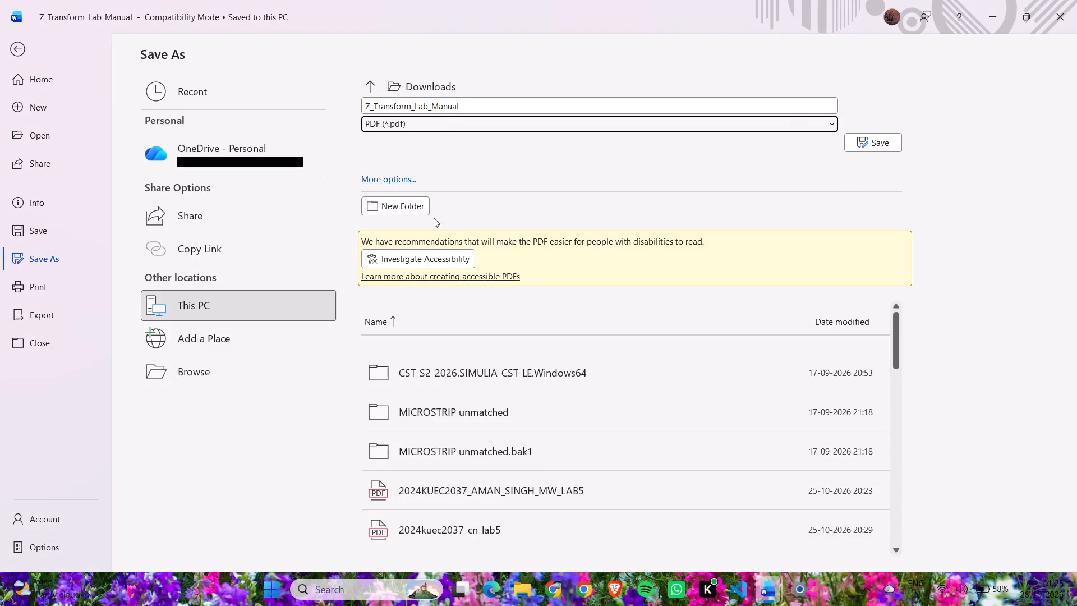
Name the PDF with the student ID and student name followed by "_dsp_lab6", separated by underscores, and save it.
{"action": "left_click", "coordinate": [503, 108]}
{"action": "key", "text": "BackSpace"}
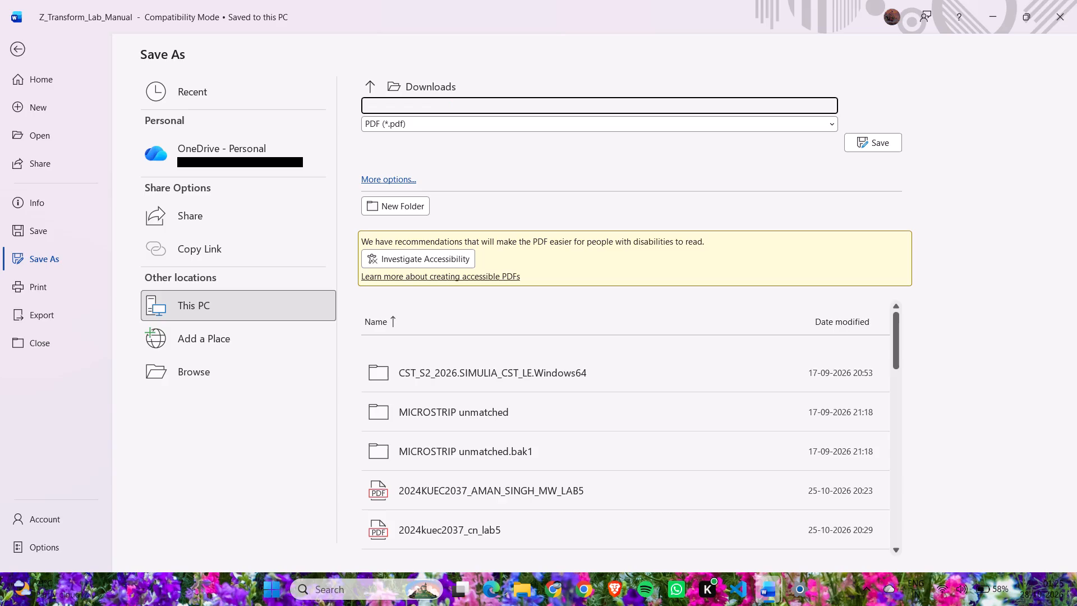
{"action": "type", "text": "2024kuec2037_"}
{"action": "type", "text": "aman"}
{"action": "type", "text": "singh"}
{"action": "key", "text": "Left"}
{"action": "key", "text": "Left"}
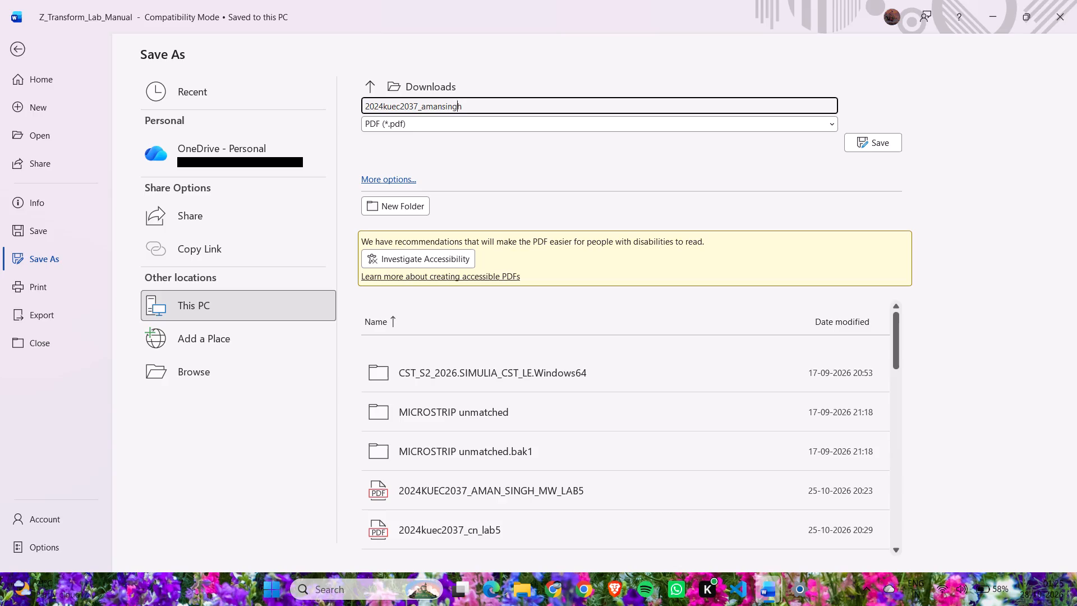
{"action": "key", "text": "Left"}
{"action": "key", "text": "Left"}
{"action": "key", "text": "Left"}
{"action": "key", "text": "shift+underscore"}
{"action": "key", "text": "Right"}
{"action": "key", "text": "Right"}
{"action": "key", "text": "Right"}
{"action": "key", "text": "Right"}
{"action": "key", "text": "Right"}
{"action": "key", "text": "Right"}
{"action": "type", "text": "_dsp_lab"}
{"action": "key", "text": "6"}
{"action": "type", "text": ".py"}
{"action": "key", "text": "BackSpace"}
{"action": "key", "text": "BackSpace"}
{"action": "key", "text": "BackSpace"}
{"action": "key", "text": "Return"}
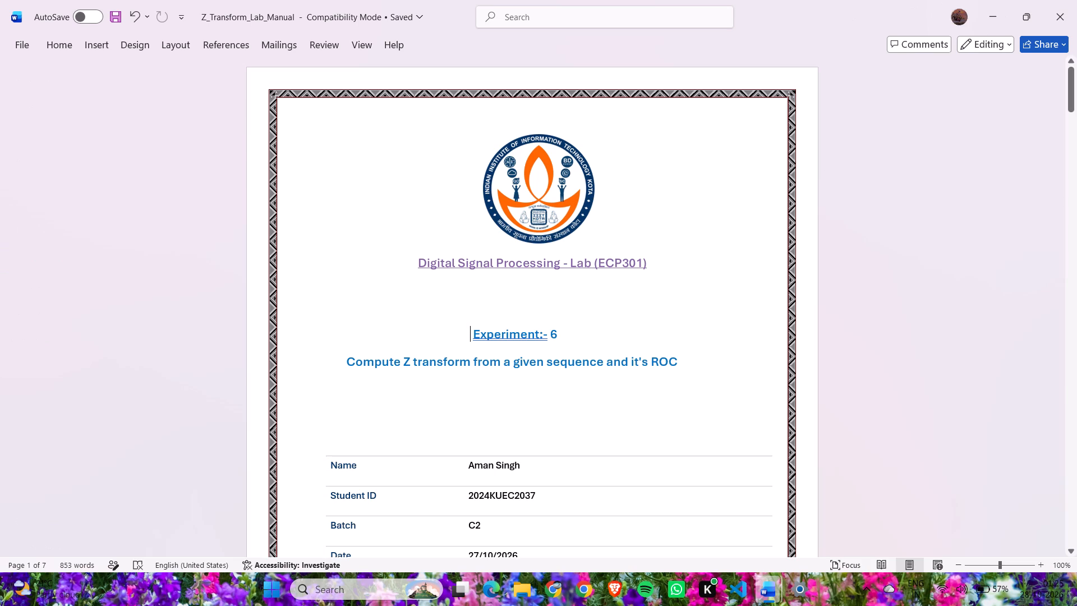
Check the exported PDF in Edge from the cover page through the theory and algorithm sections.
{"action": "scroll", "coordinate": [431, 240], "scroll_direction": "down", "scroll_amount": 7}
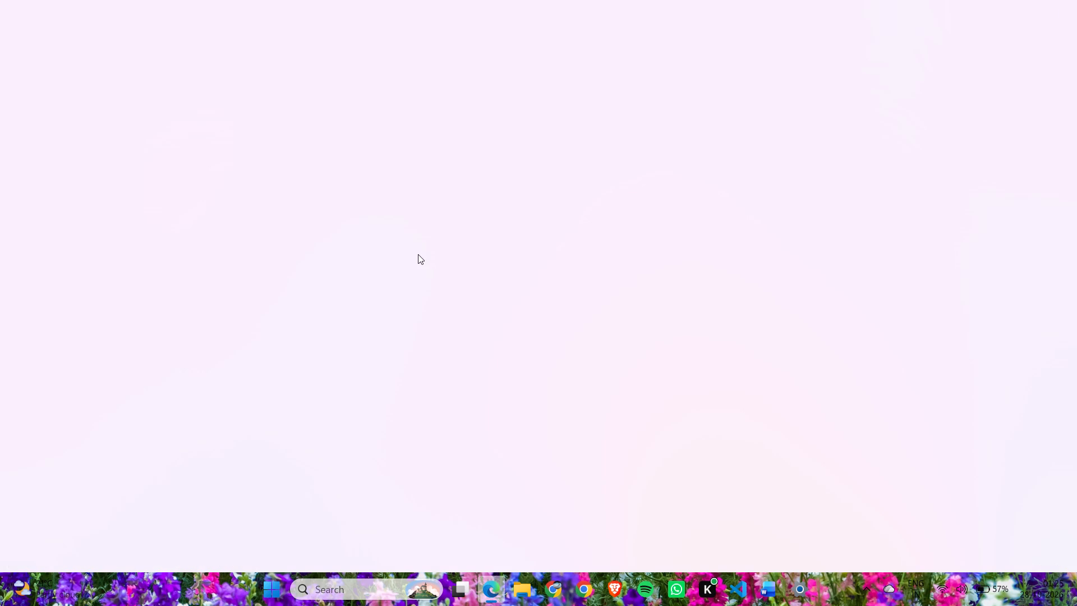
{"action": "scroll", "coordinate": [462, 285], "scroll_direction": "down", "scroll_amount": 5}
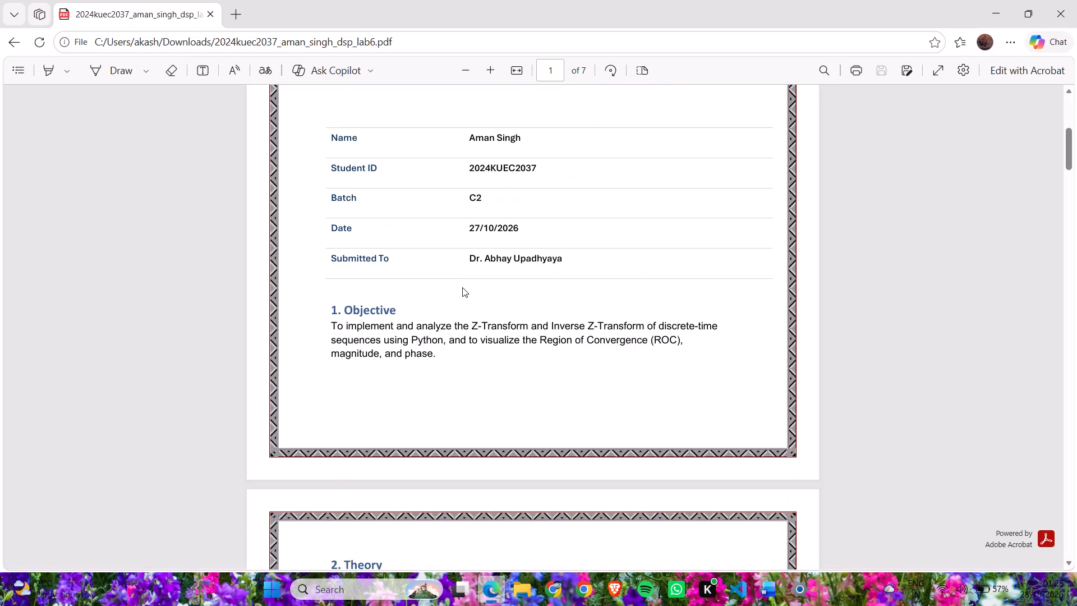
{"action": "scroll", "coordinate": [461, 291], "scroll_direction": "down", "scroll_amount": 11}
{"action": "scroll", "coordinate": [461, 294], "scroll_direction": "up", "scroll_amount": 4}
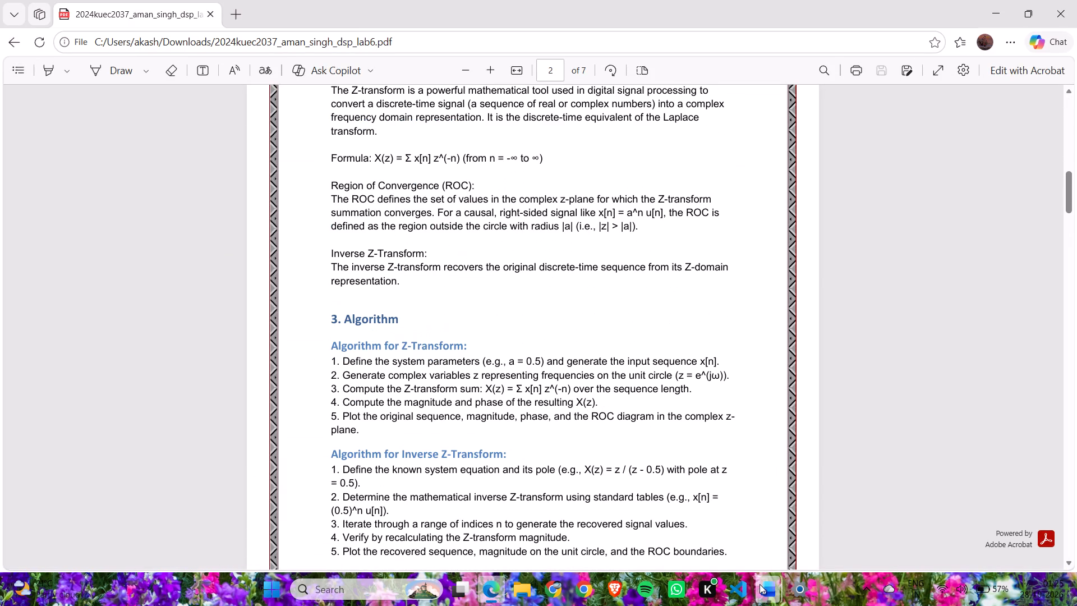
Switch back to the Z_Transform_Lab_Manual document in Word and save it again.
{"action": "left_click", "coordinate": [760, 584]}
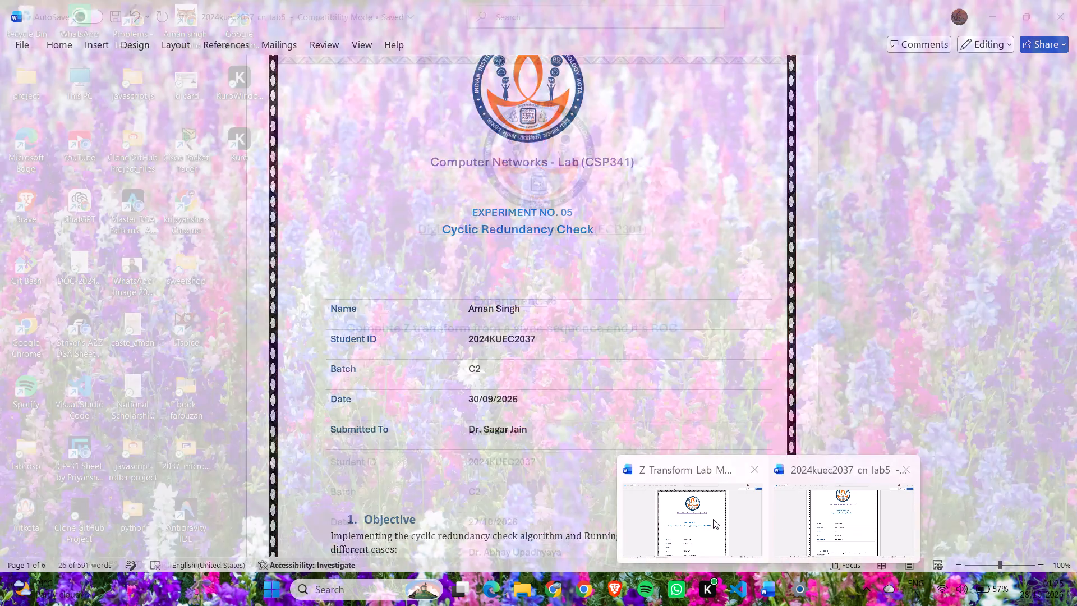
{"action": "left_click", "coordinate": [713, 519]}
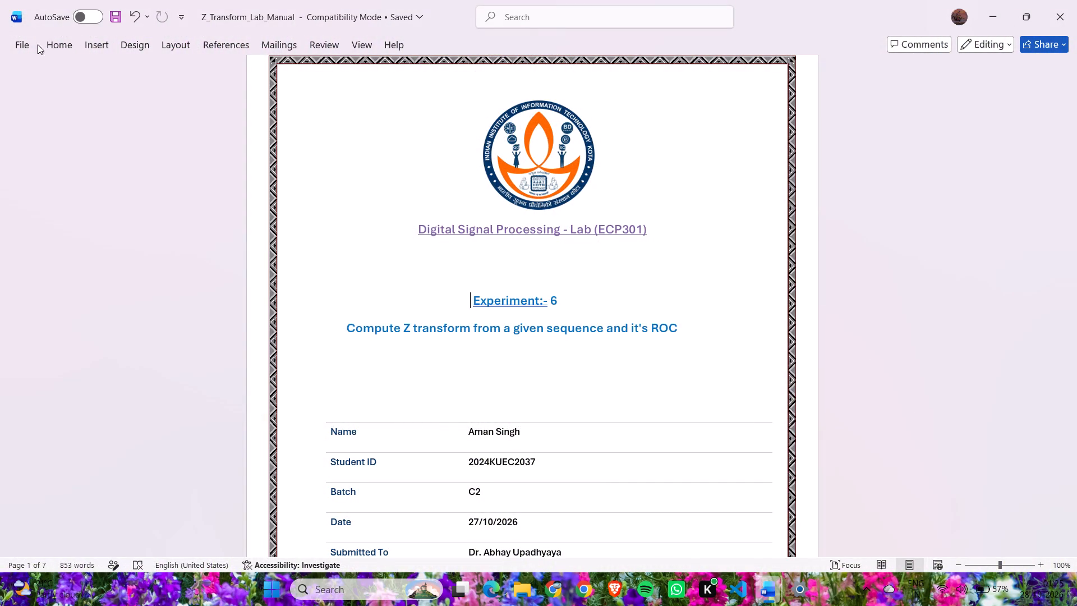
{"action": "left_click", "coordinate": [33, 47]}
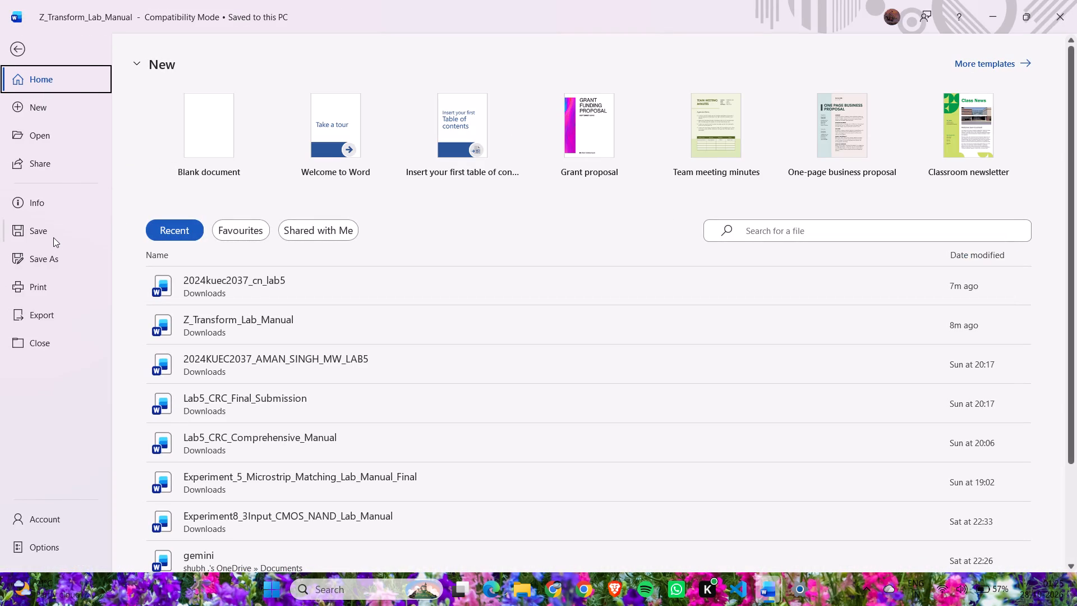
{"action": "left_click", "coordinate": [53, 237]}
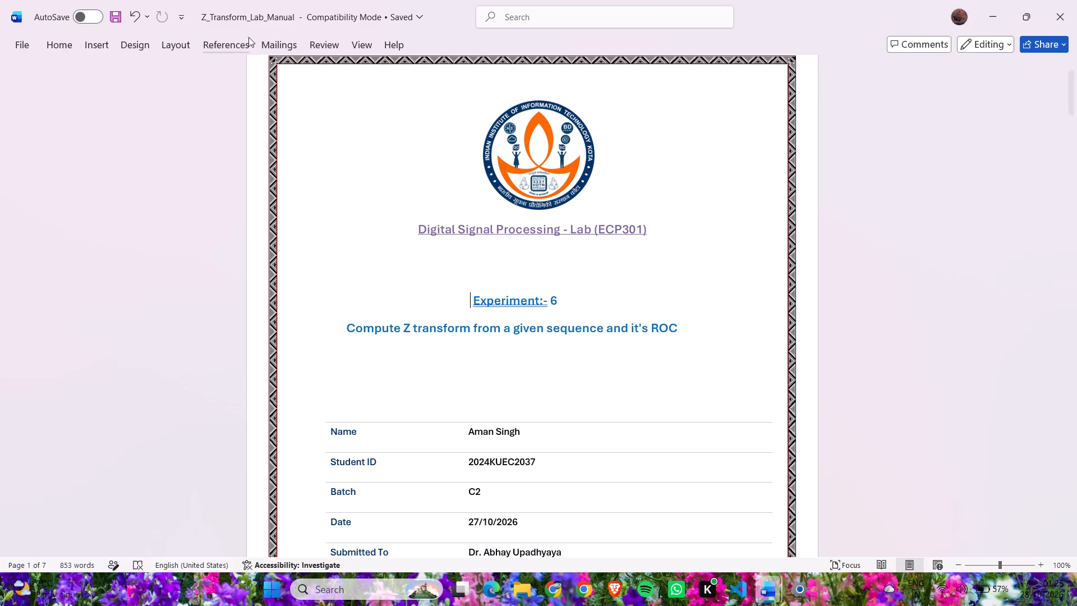
Turn on AutoSave for the Z_Transform_Lab_Manual document by uploading it to OneDrive - Personal.
{"action": "left_click", "coordinate": [74, 12]}
{"action": "left_click", "coordinate": [506, 226]}
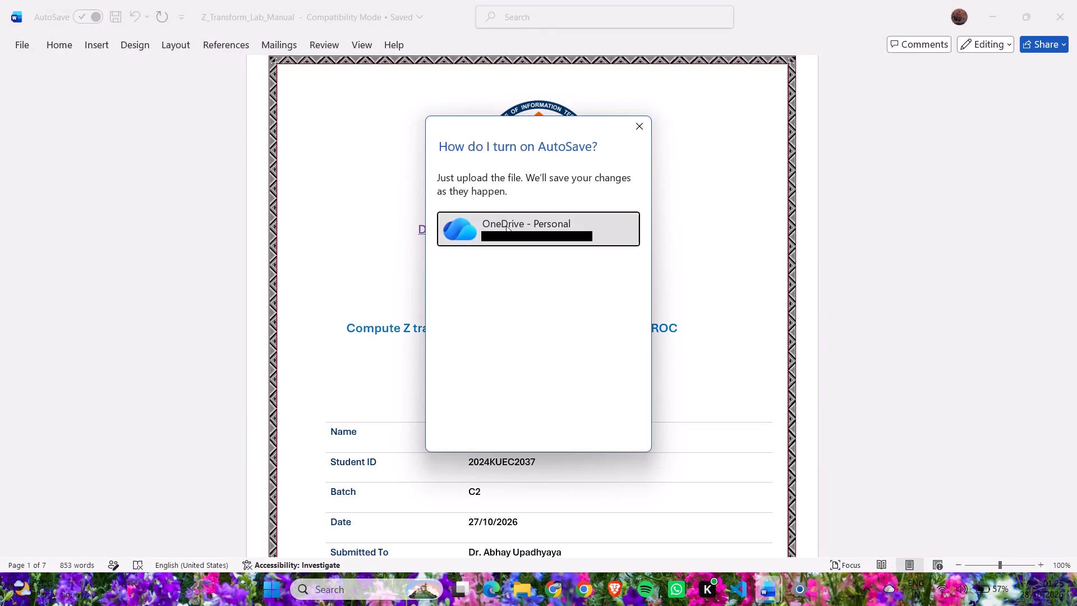
{"action": "left_click", "coordinate": [503, 228]}
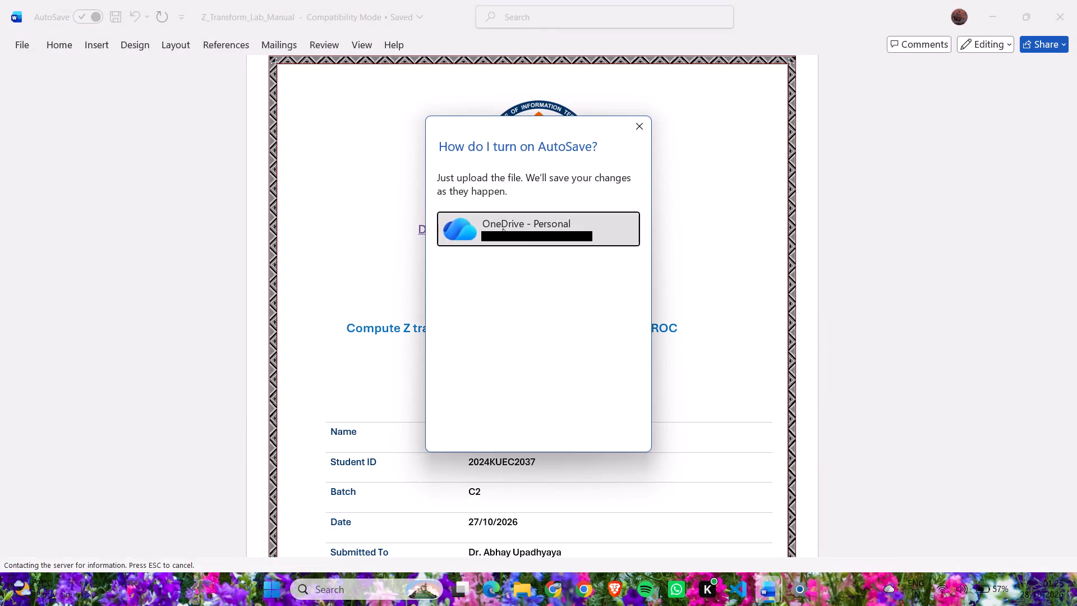
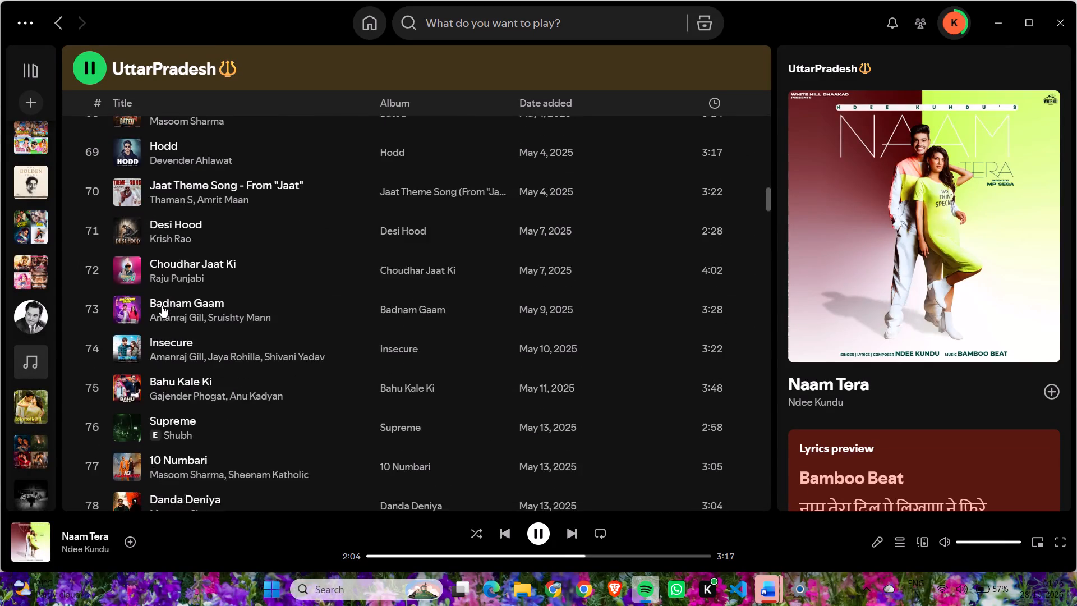
In Spotify, browse the songs in the UttarPradesh playlist from about track 69 onward.
{"action": "scroll", "coordinate": [160, 306], "scroll_direction": "down", "scroll_amount": 4}
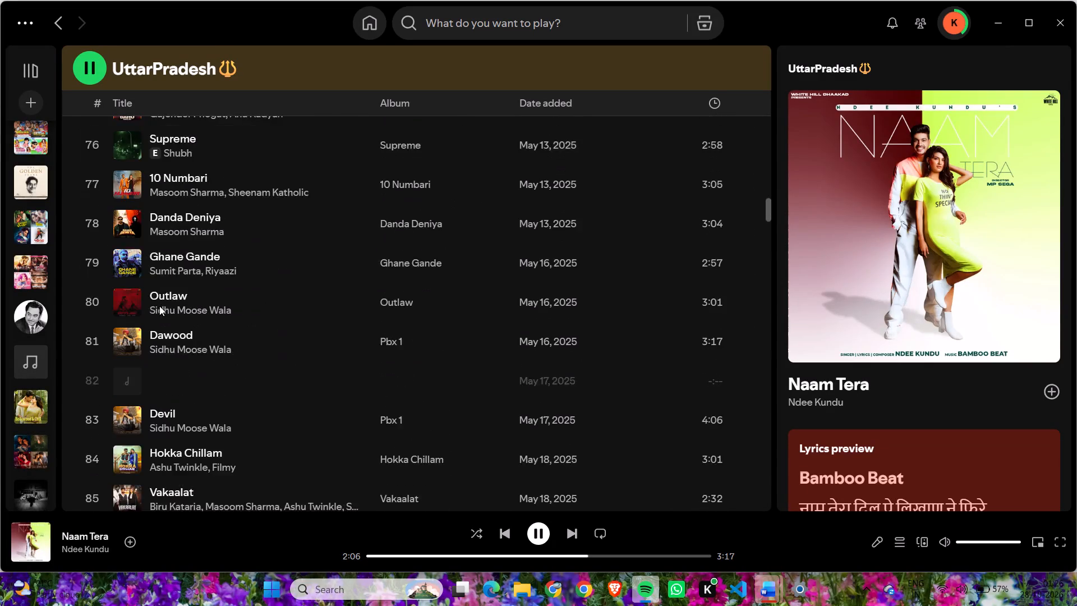
{"action": "scroll", "coordinate": [186, 308], "scroll_direction": "down", "scroll_amount": 5}
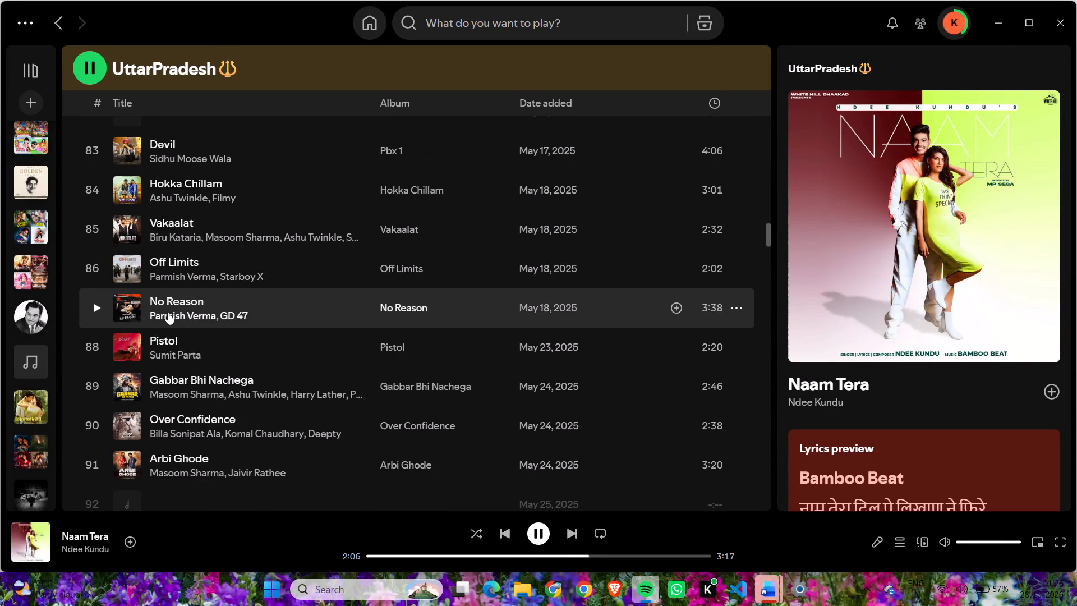
{"action": "scroll", "coordinate": [168, 312], "scroll_direction": "down", "scroll_amount": 1}
{"action": "scroll", "coordinate": [239, 383], "scroll_direction": "down", "scroll_amount": 3}
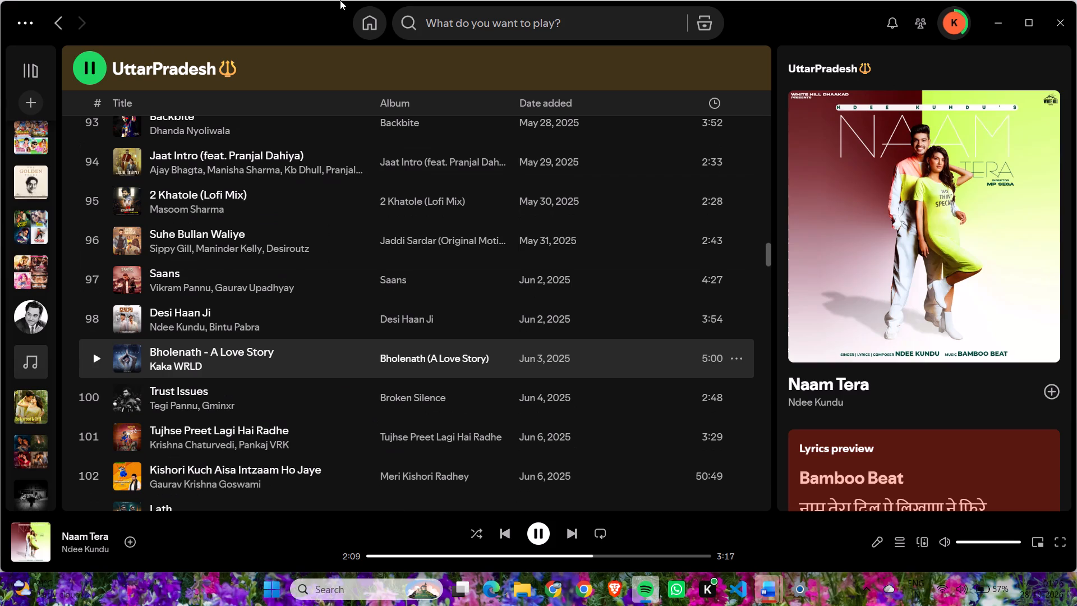
{"action": "scroll", "coordinate": [319, 305], "scroll_direction": "down", "scroll_amount": 2}
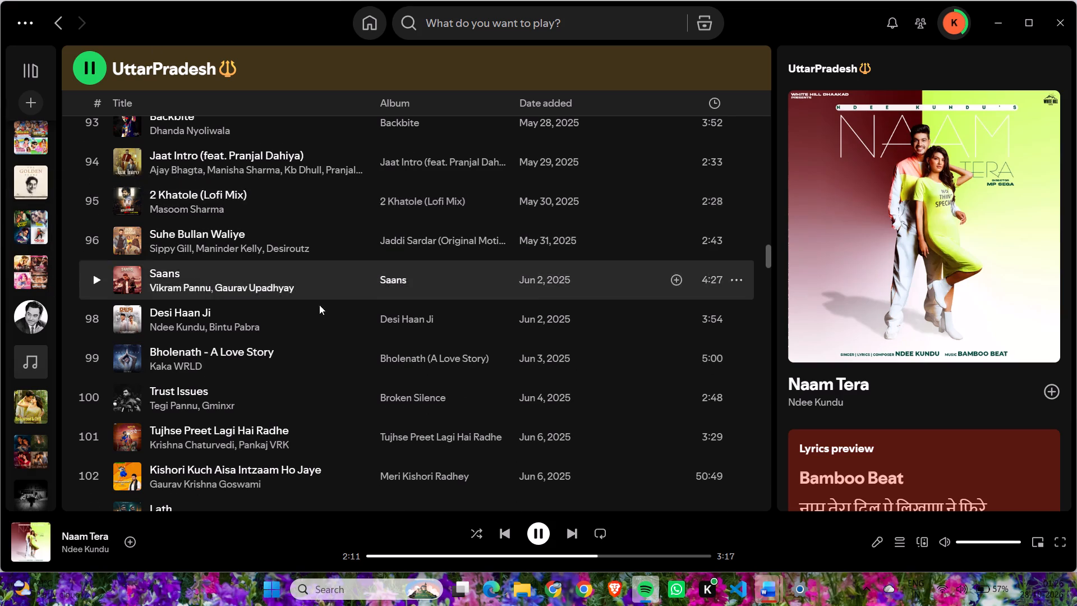
{"action": "scroll", "coordinate": [319, 305], "scroll_direction": "down", "scroll_amount": 3}
{"action": "scroll", "coordinate": [283, 345], "scroll_direction": "down", "scroll_amount": 4}
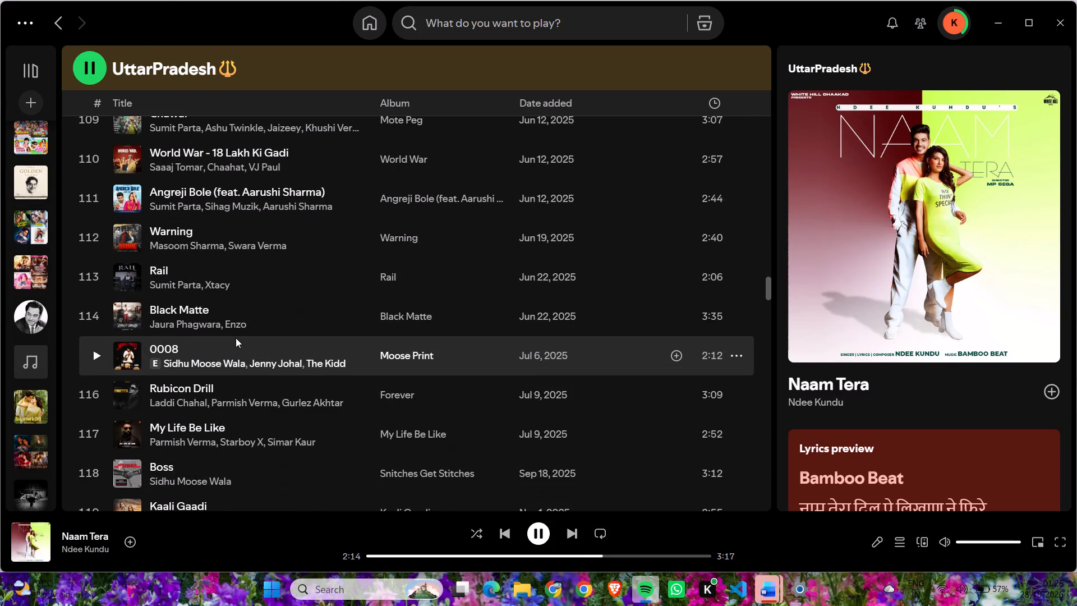
{"action": "scroll", "coordinate": [236, 338], "scroll_direction": "down", "scroll_amount": 3}
{"action": "scroll", "coordinate": [190, 306], "scroll_direction": "down", "scroll_amount": 3}
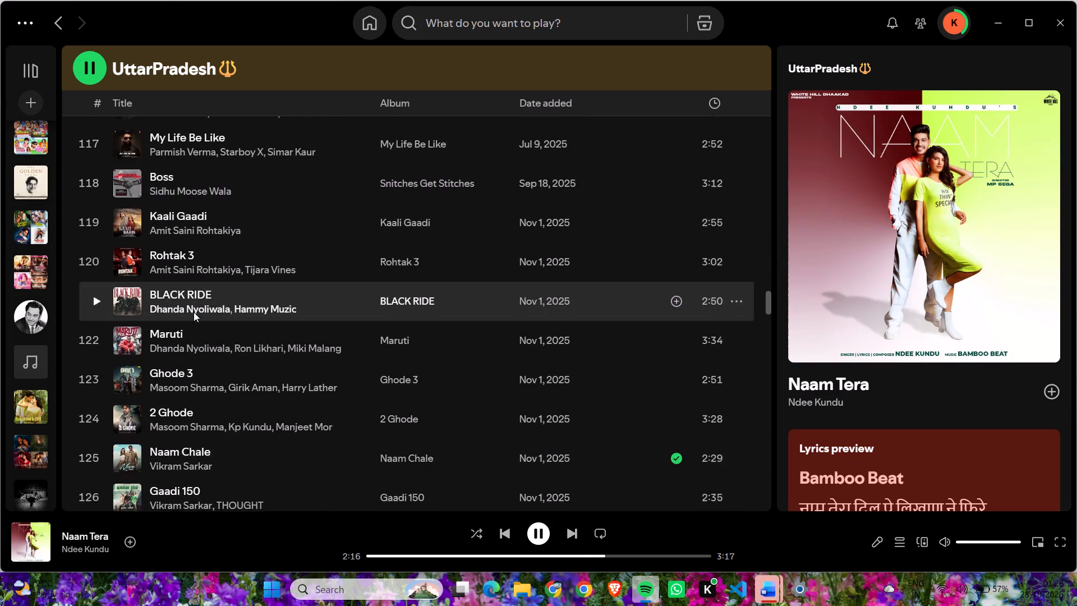
{"action": "scroll", "coordinate": [194, 312], "scroll_direction": "down", "scroll_amount": 3}
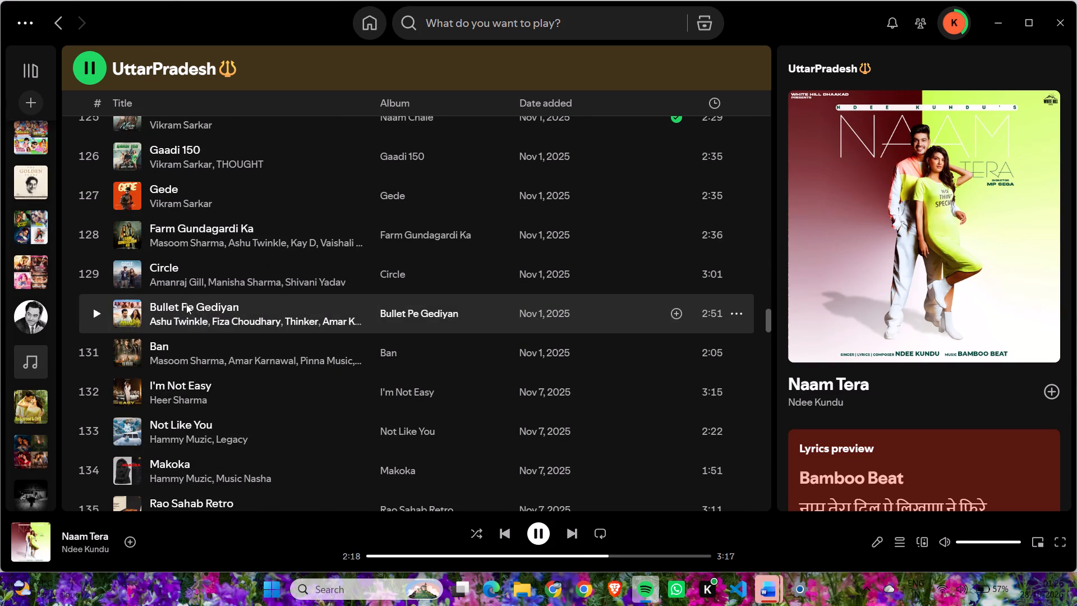
{"action": "scroll", "coordinate": [205, 282], "scroll_direction": "down", "scroll_amount": 4}
Open another playlist from the Spotify library, the one with the four-picture collage cover just above the "Golden" cover.
{"action": "scroll", "coordinate": [34, 169], "scroll_direction": "up", "scroll_amount": 8}
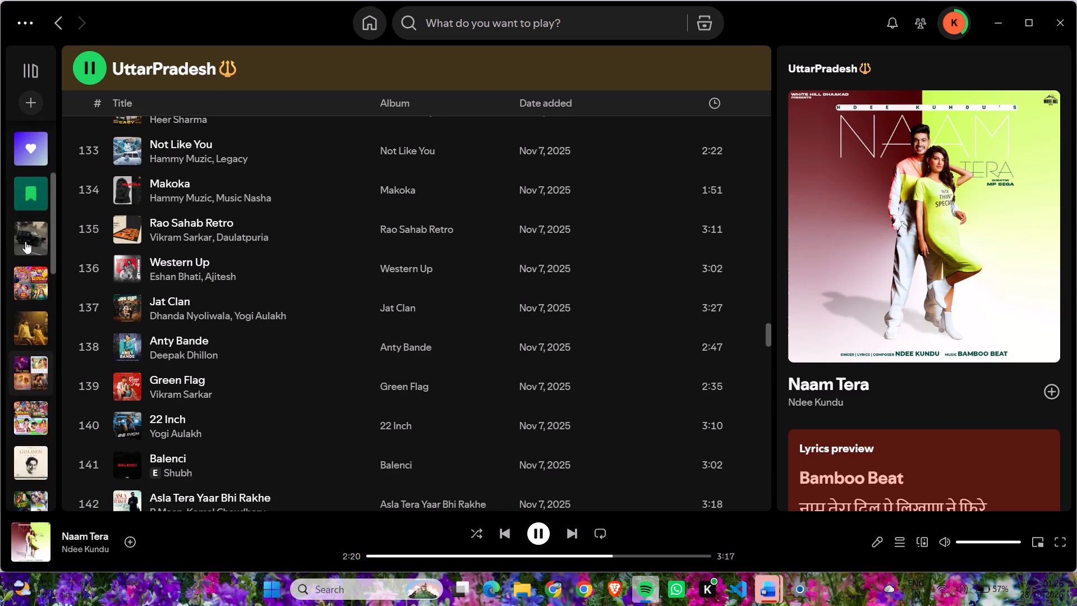
{"action": "scroll", "coordinate": [26, 238], "scroll_direction": "down", "scroll_amount": 1}
{"action": "left_click", "coordinate": [34, 342]}
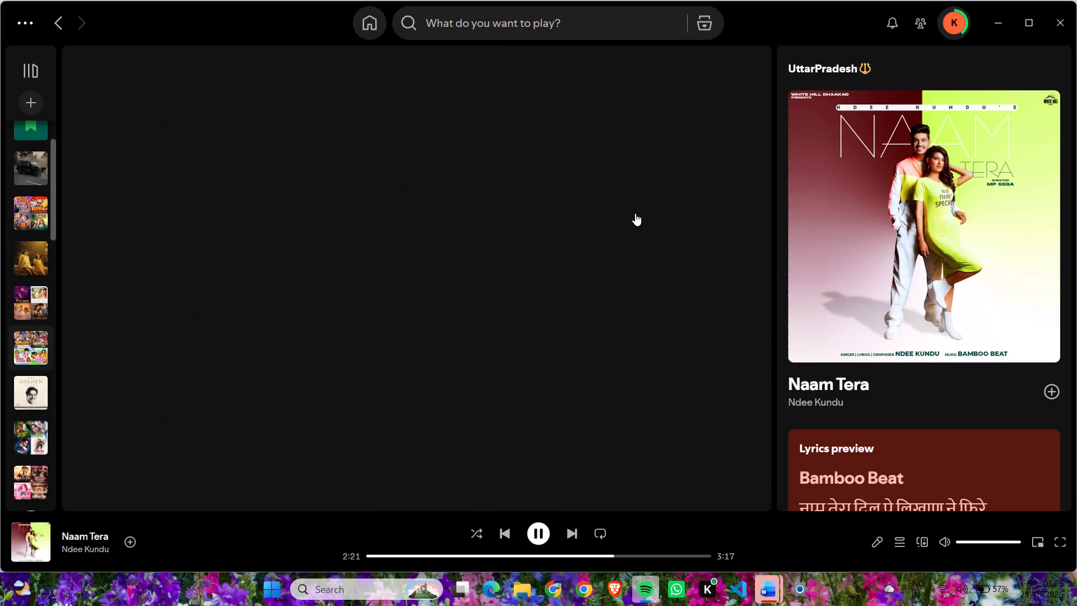
Play "Gurhi Jalebi Niyan Ras Tapke" from the OLD_BHOJPURI_HITS playlist in Spotify, skip ahead to about 0:22, and minimise the player.
{"action": "scroll", "coordinate": [153, 369], "scroll_direction": "down", "scroll_amount": 1}
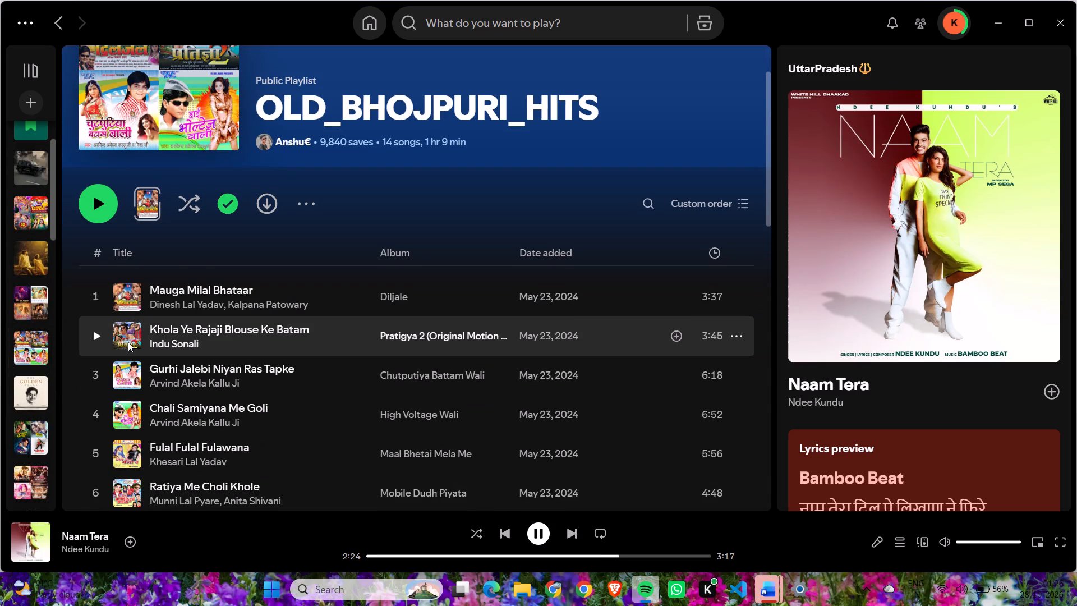
{"action": "scroll", "coordinate": [130, 344], "scroll_direction": "down", "scroll_amount": 1}
{"action": "left_click", "coordinate": [92, 306]}
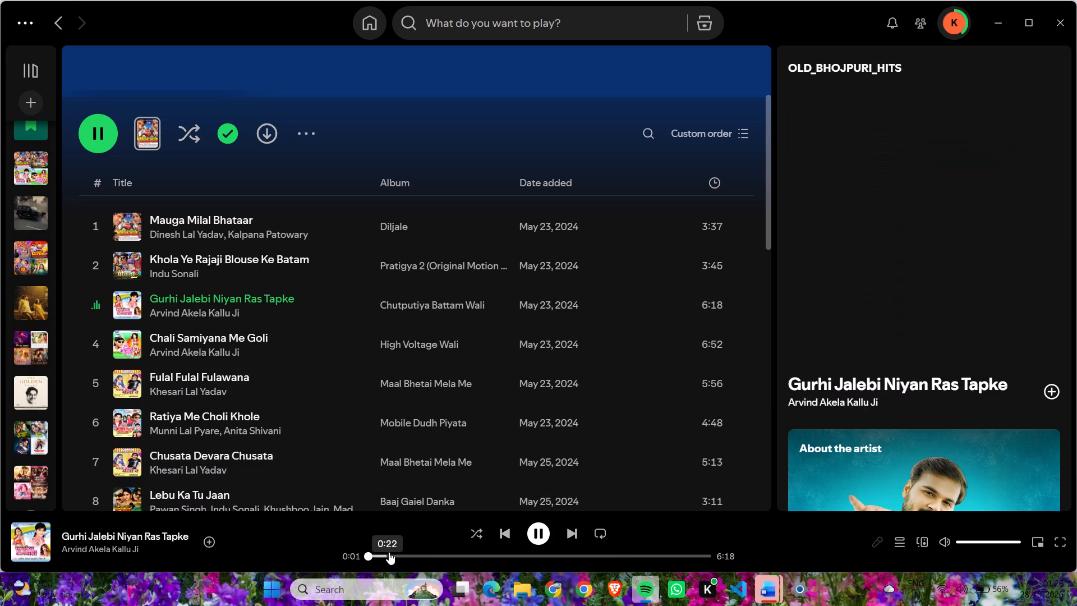
{"action": "left_click", "coordinate": [389, 552]}
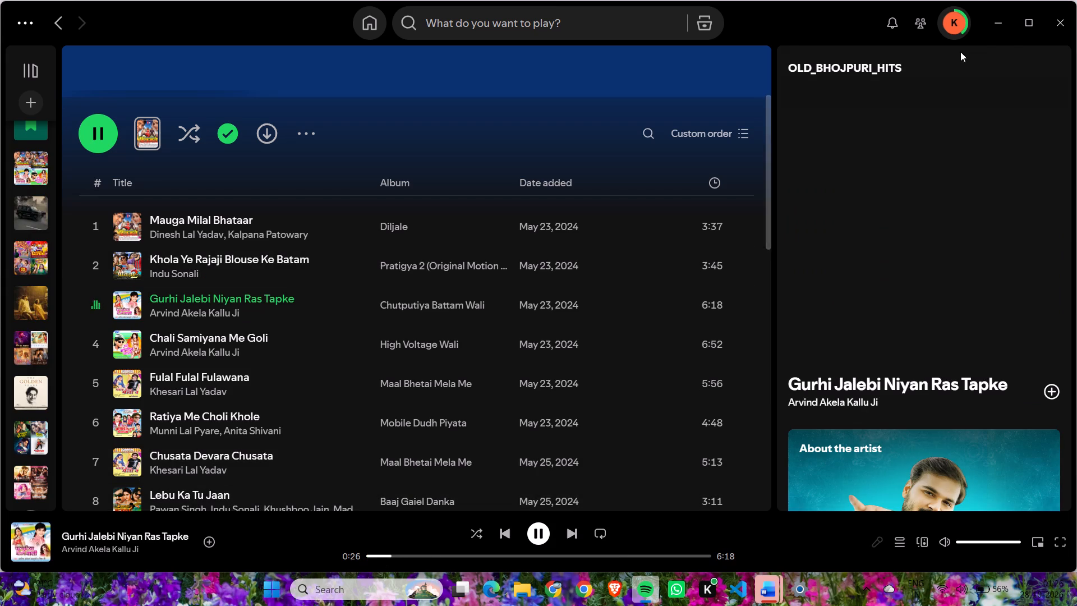
{"action": "left_click", "coordinate": [1000, 19]}
Glance over the cover page of Z_Transform_Lab_Manual in Word and close the document.
{"action": "scroll", "coordinate": [516, 323], "scroll_direction": "down", "scroll_amount": 7}
{"action": "scroll", "coordinate": [511, 342], "scroll_direction": "up", "scroll_amount": 9}
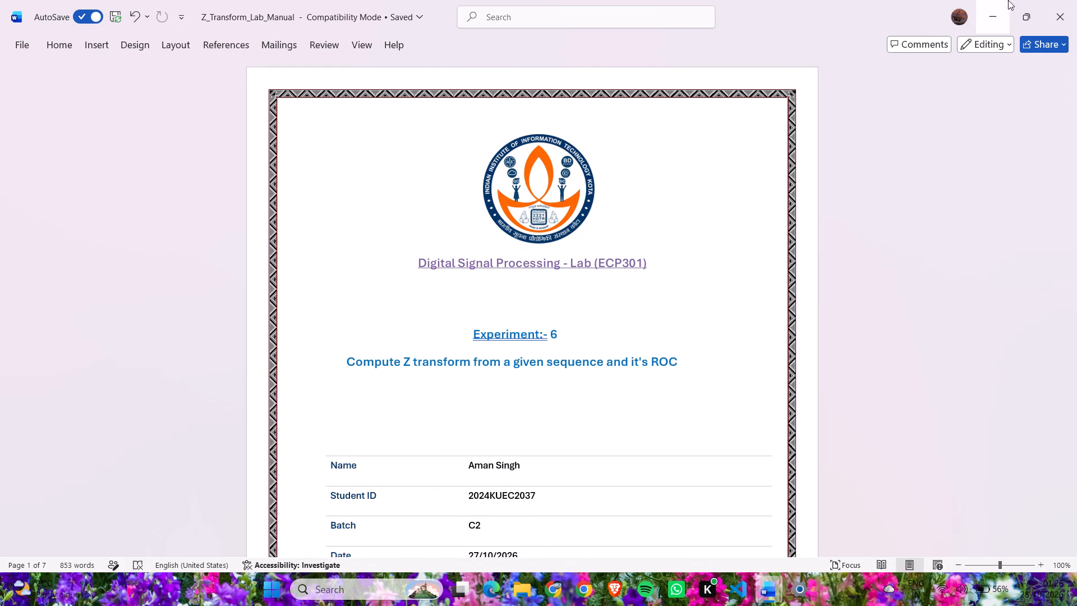
{"action": "left_click", "coordinate": [1069, 6]}
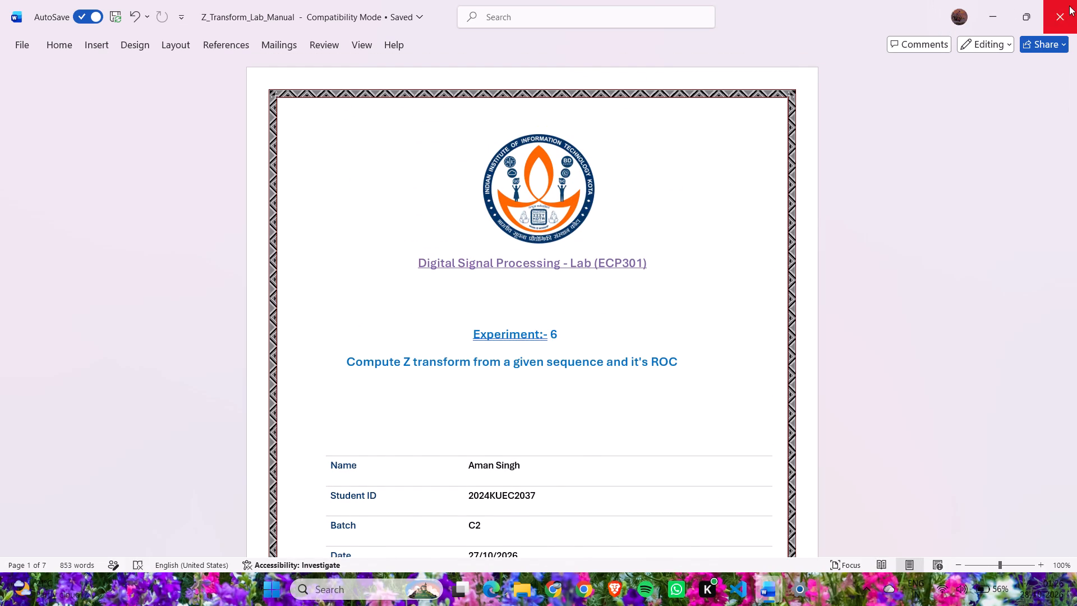
Examine the exported PDF's cover page in Edge, including the experiment title, student details table and Objective section.
{"action": "scroll", "coordinate": [450, 282], "scroll_direction": "up", "scroll_amount": 20}
{"action": "scroll", "coordinate": [450, 282], "scroll_direction": "up", "scroll_amount": 8}
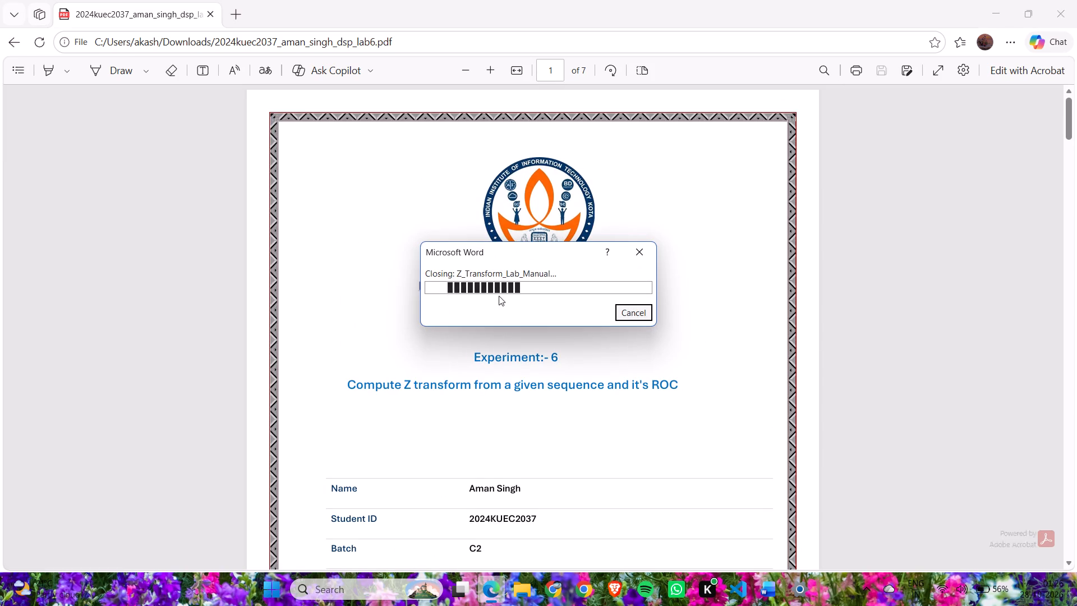
{"action": "scroll", "coordinate": [600, 343], "scroll_direction": "down", "scroll_amount": 2}
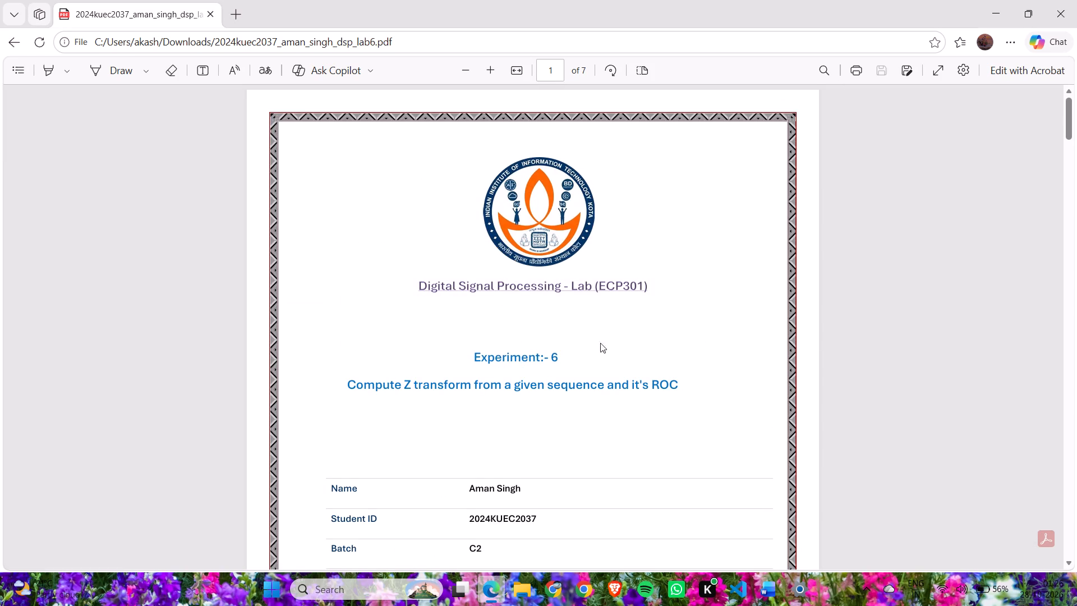
{"action": "scroll", "coordinate": [600, 343], "scroll_direction": "down", "scroll_amount": 6}
{"action": "scroll", "coordinate": [508, 332], "scroll_direction": "up", "scroll_amount": 8}
{"action": "scroll", "coordinate": [508, 332], "scroll_direction": "down", "scroll_amount": 4}
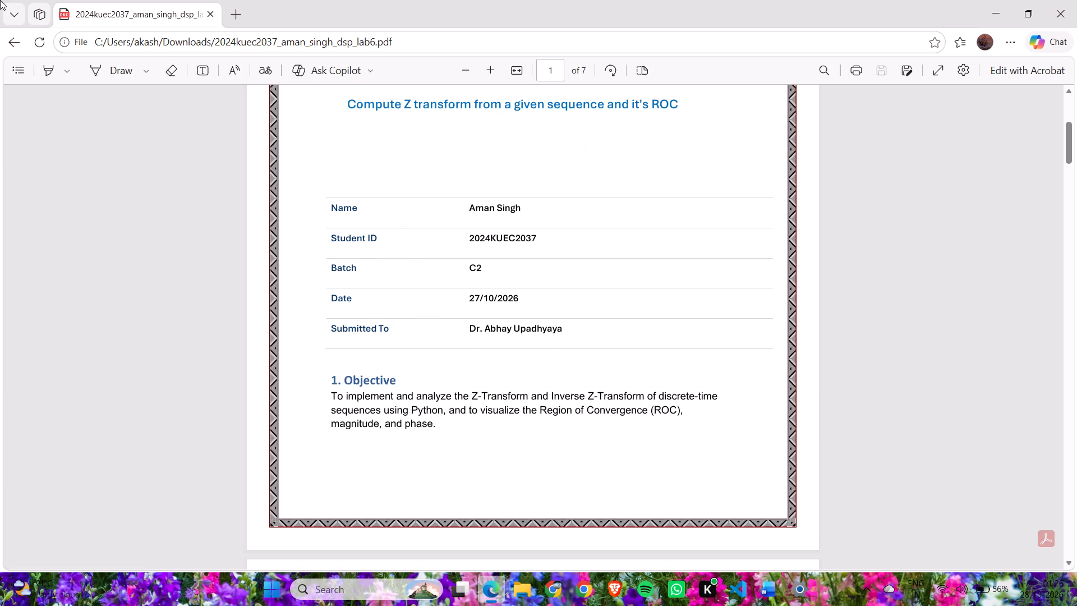
{"action": "left_click", "coordinate": [572, 319]}
{"action": "left_click", "coordinate": [573, 338]}
{"action": "scroll", "coordinate": [688, 272], "scroll_direction": "up", "scroll_amount": 9}
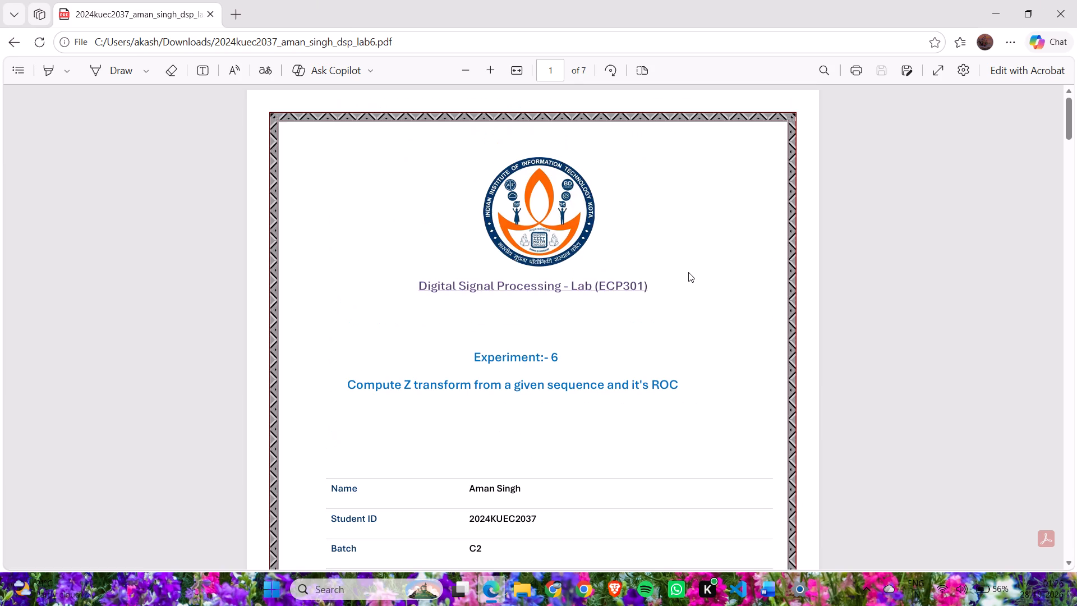
{"action": "scroll", "coordinate": [688, 272], "scroll_direction": "up", "scroll_amount": 9}
{"action": "scroll", "coordinate": [688, 272], "scroll_direction": "down", "scroll_amount": 5}
{"action": "scroll", "coordinate": [674, 284], "scroll_direction": "up", "scroll_amount": 2}
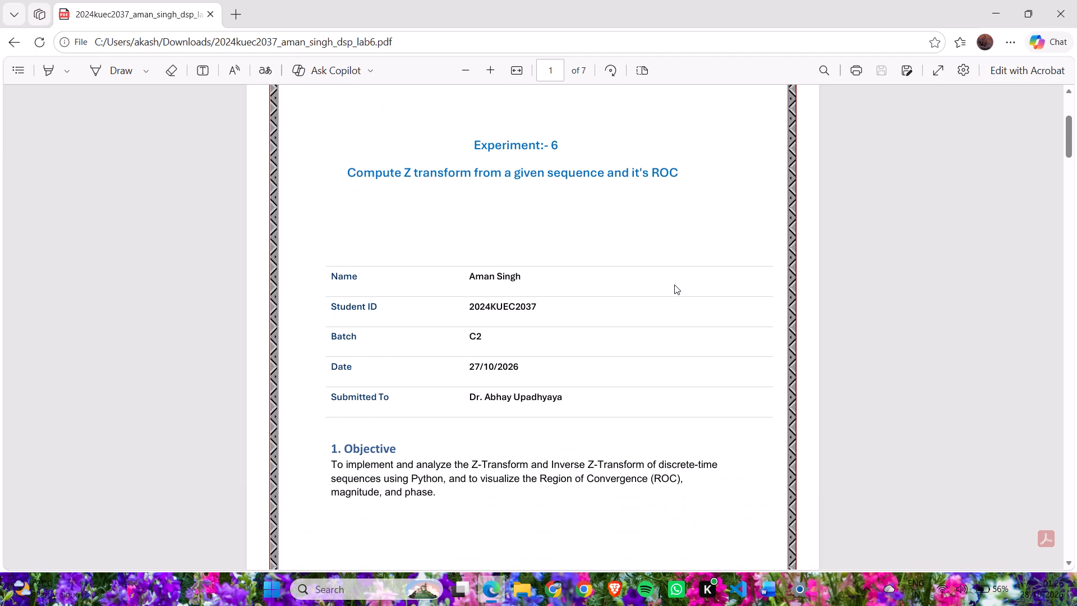
{"action": "left_click", "coordinate": [560, 402]}
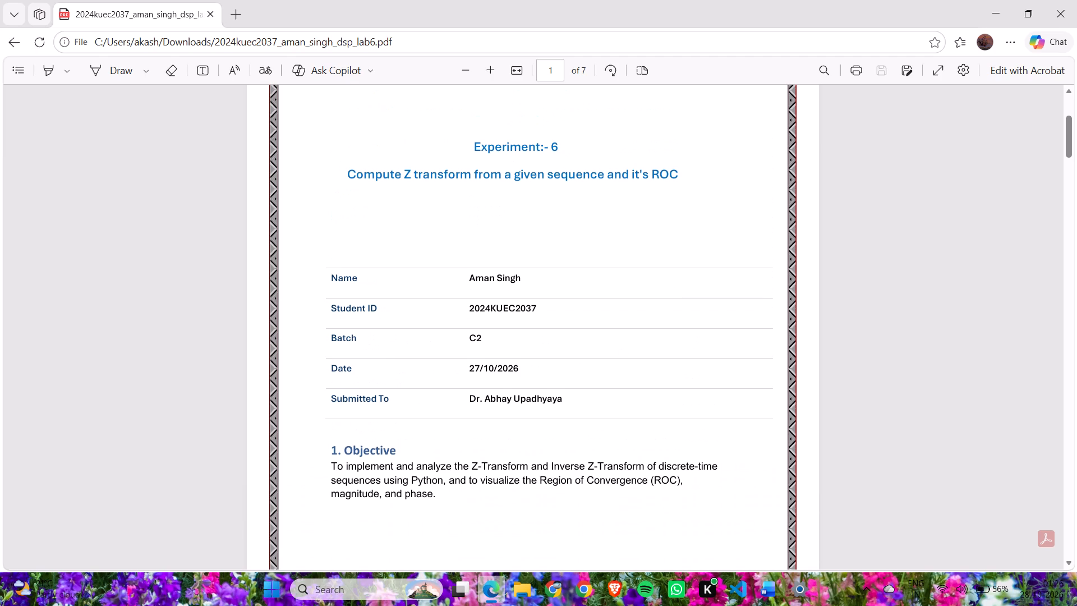
{"action": "double_click", "coordinate": [564, 398]}
{"action": "scroll", "coordinate": [556, 382], "scroll_direction": "up", "scroll_amount": 6}
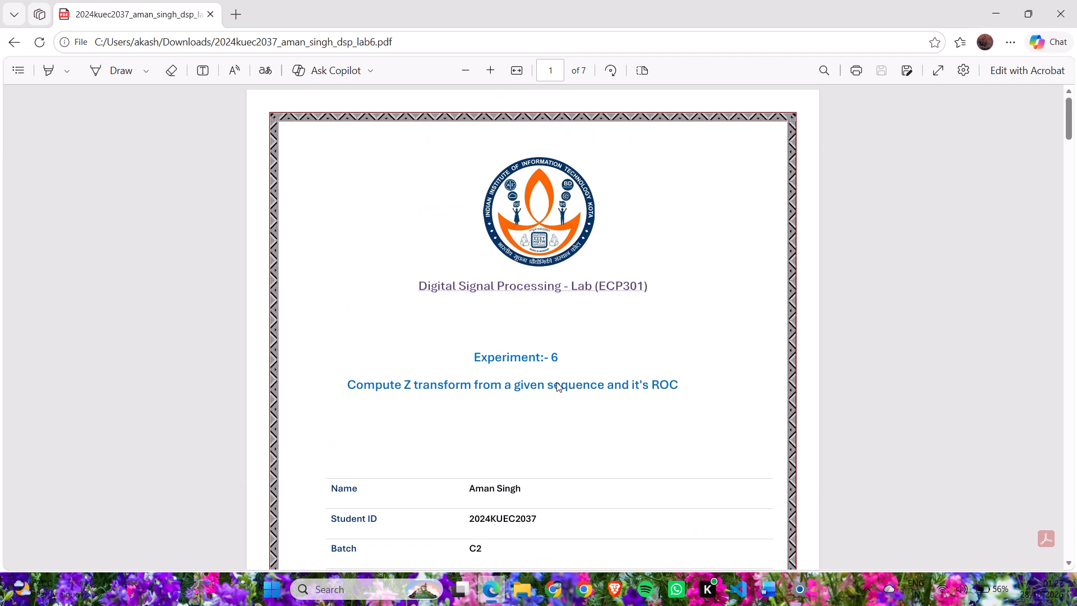
{"action": "scroll", "coordinate": [556, 382], "scroll_direction": "down", "scroll_amount": 4}
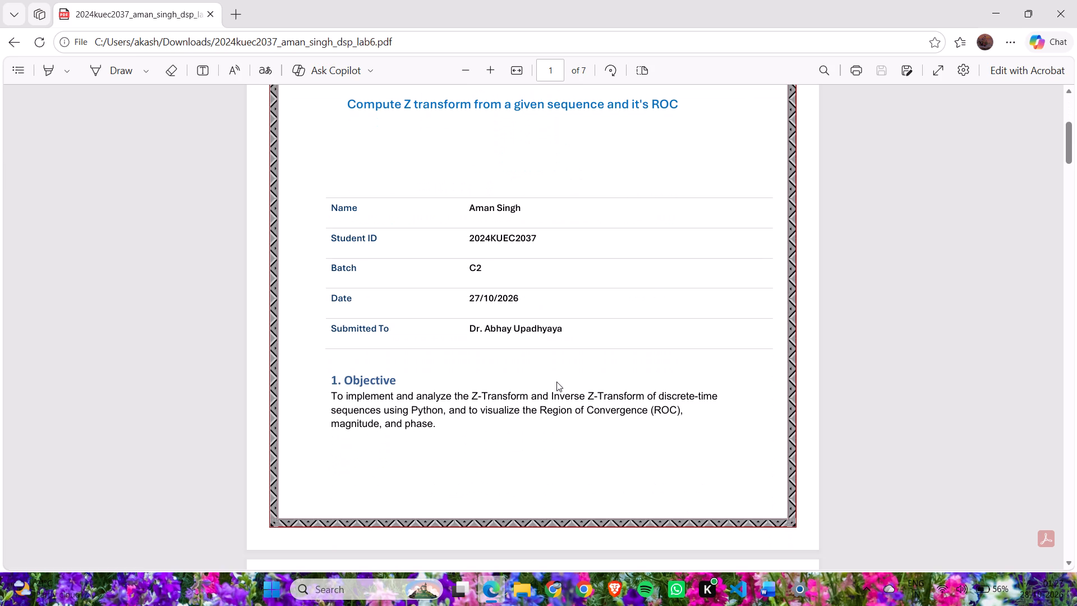
{"action": "scroll", "coordinate": [556, 382], "scroll_direction": "up", "scroll_amount": 3}
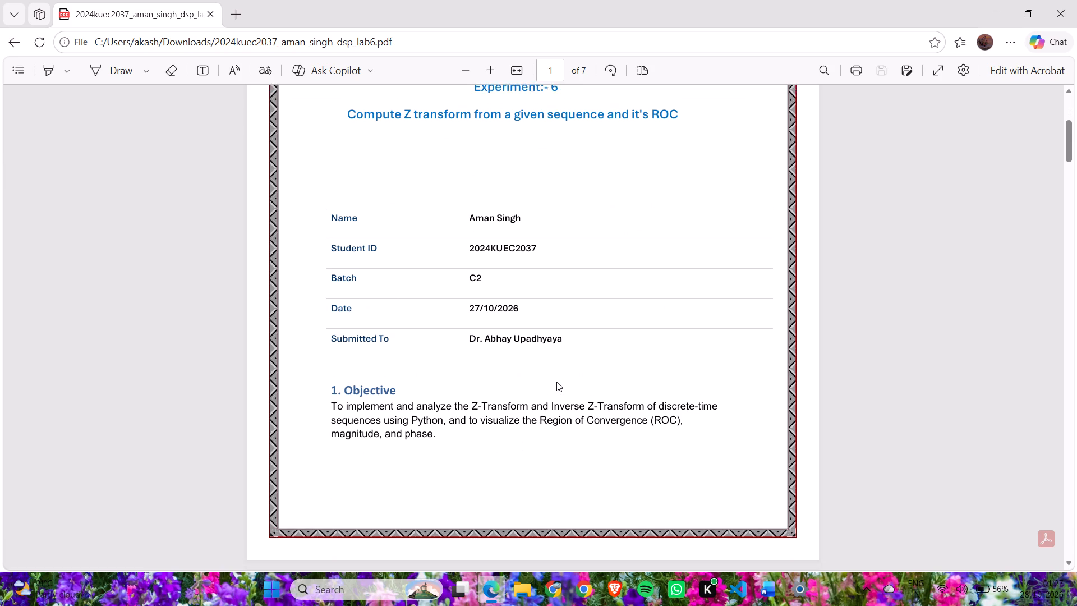
{"action": "scroll", "coordinate": [556, 382], "scroll_direction": "up", "scroll_amount": 4}
Read through the PDF's Theory, Algorithm and Python Source Code sections, covering both the Z-transform and inverse Z-transform programs.
{"action": "scroll", "coordinate": [556, 382], "scroll_direction": "down", "scroll_amount": 7}
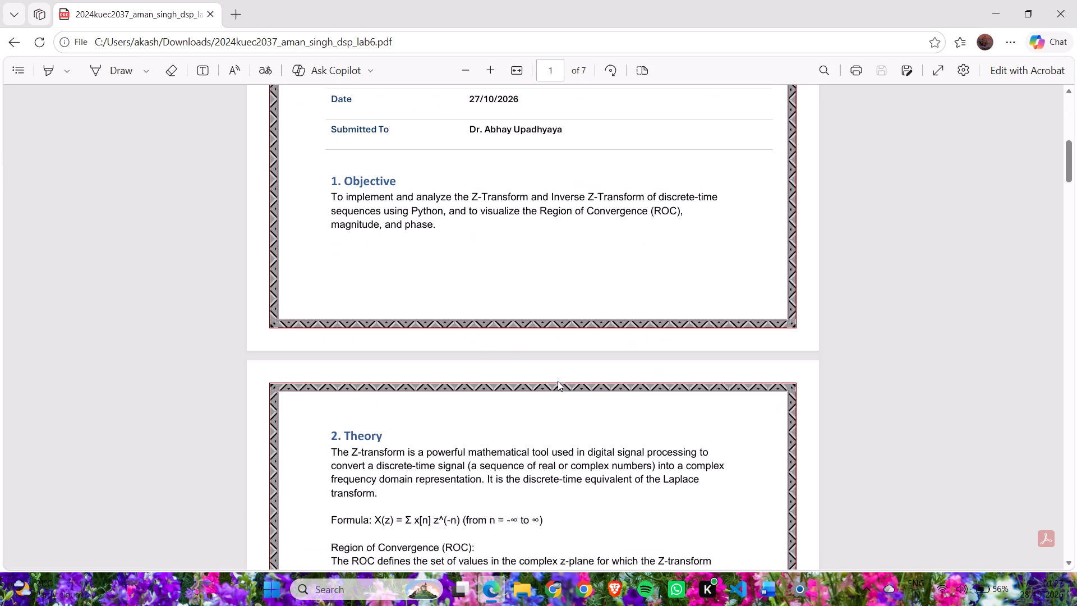
{"action": "scroll", "coordinate": [558, 381], "scroll_direction": "down", "scroll_amount": 1}
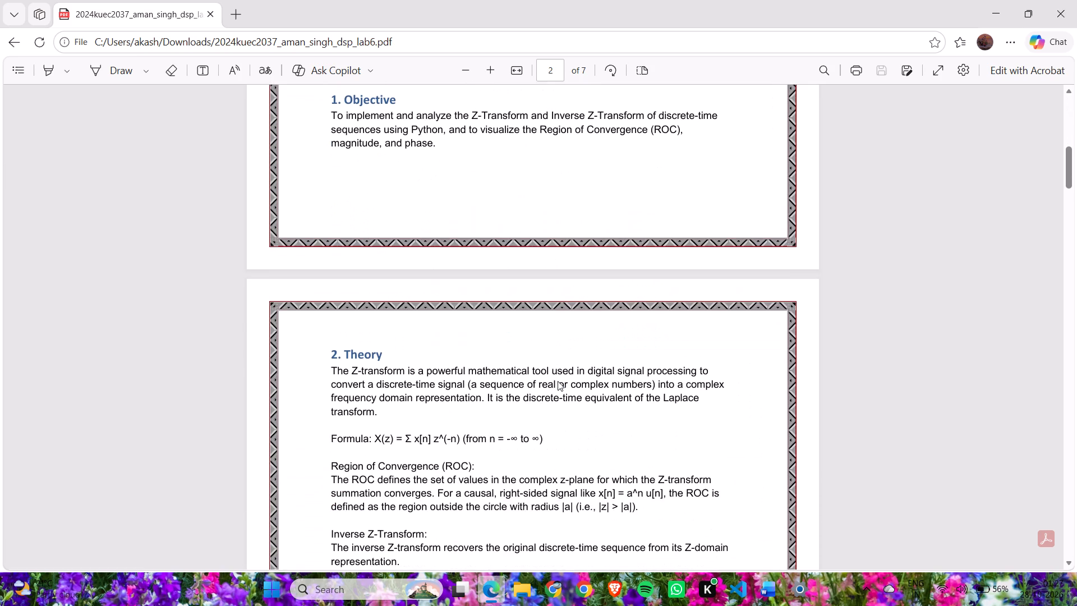
{"action": "scroll", "coordinate": [558, 381], "scroll_direction": "down", "scroll_amount": 5}
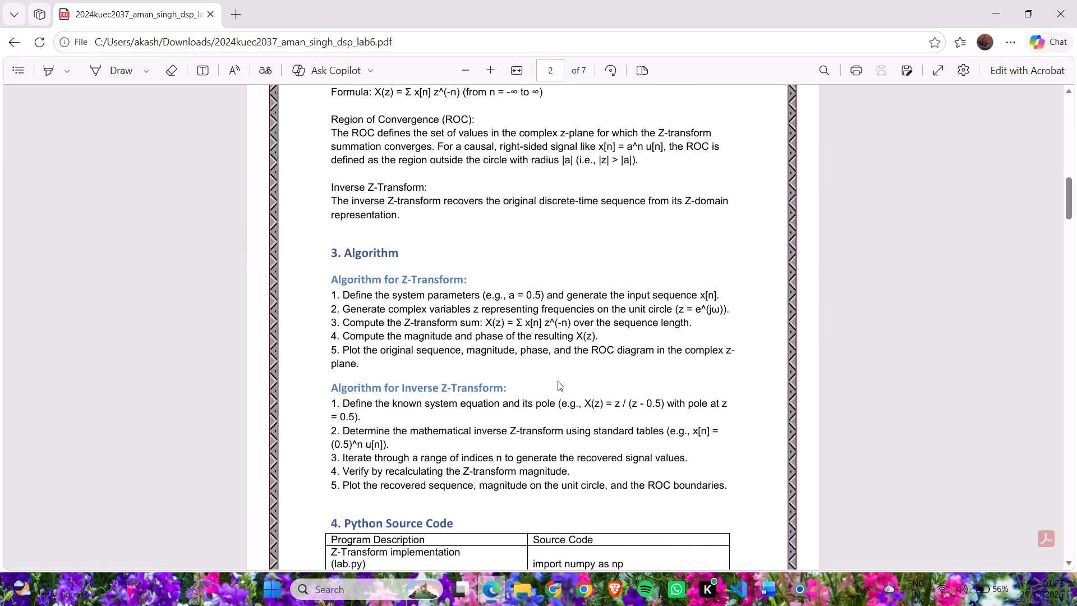
{"action": "scroll", "coordinate": [558, 381], "scroll_direction": "down", "scroll_amount": 3}
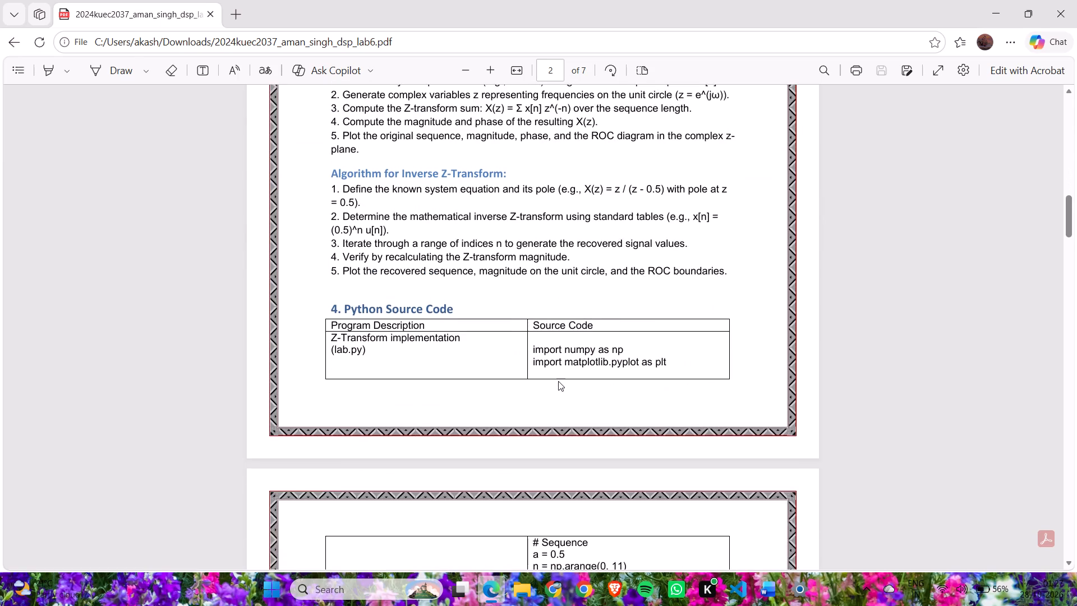
{"action": "scroll", "coordinate": [558, 381], "scroll_direction": "down", "scroll_amount": 5}
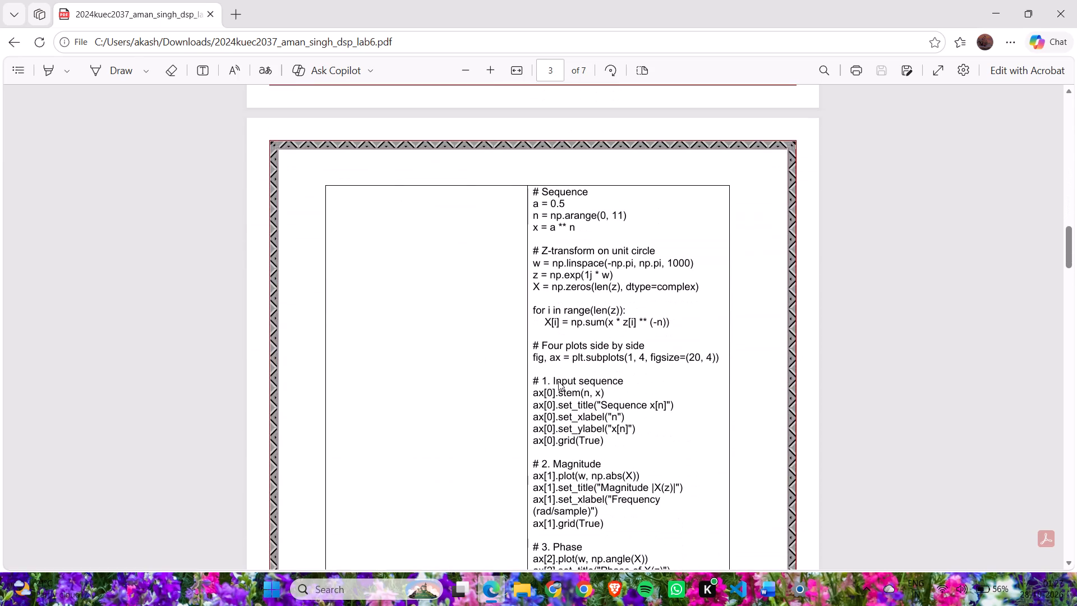
{"action": "scroll", "coordinate": [558, 381], "scroll_direction": "down", "scroll_amount": 9}
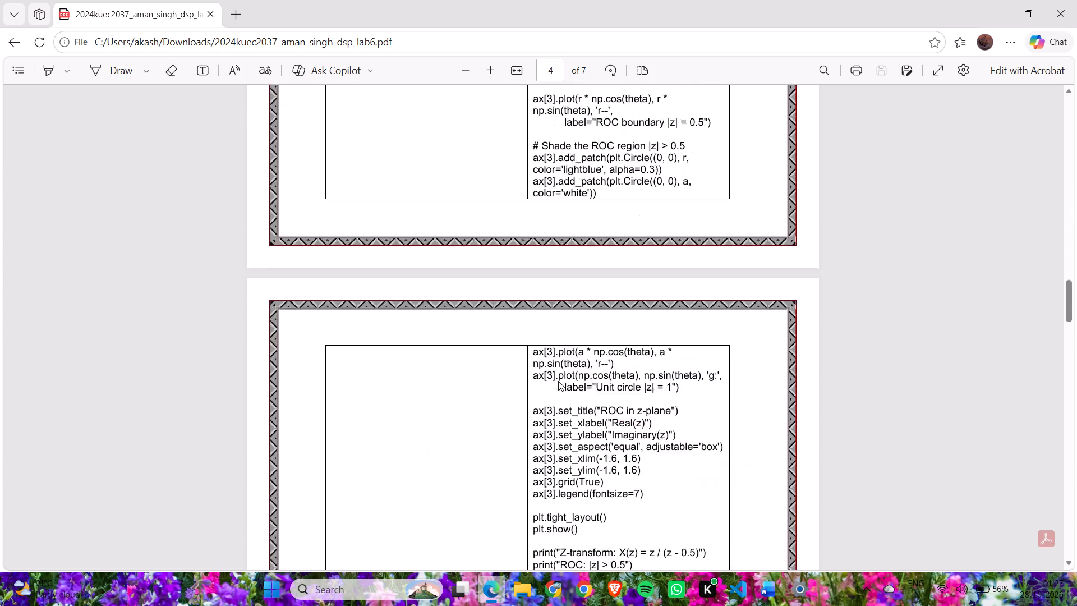
{"action": "scroll", "coordinate": [558, 381], "scroll_direction": "down", "scroll_amount": 6}
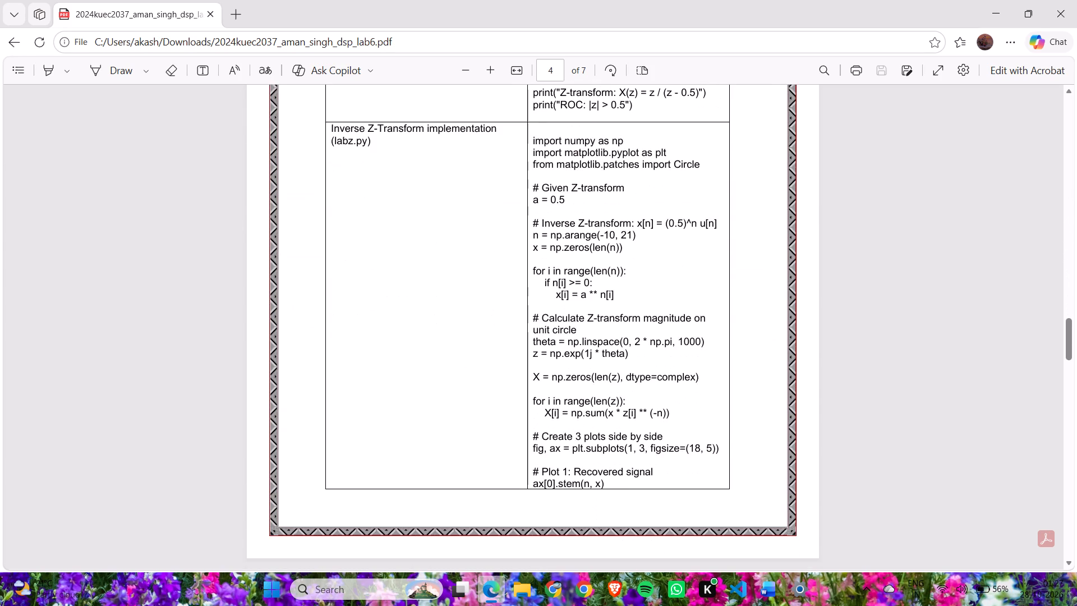
{"action": "scroll", "coordinate": [561, 382], "scroll_direction": "down", "scroll_amount": 4}
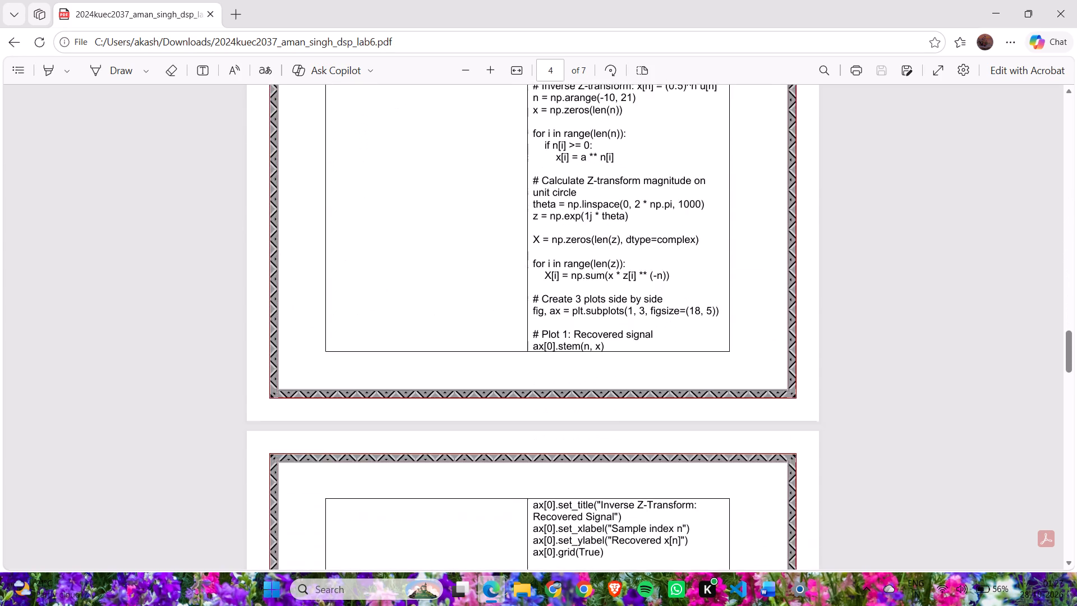
{"action": "scroll", "coordinate": [561, 382], "scroll_direction": "down", "scroll_amount": 9}
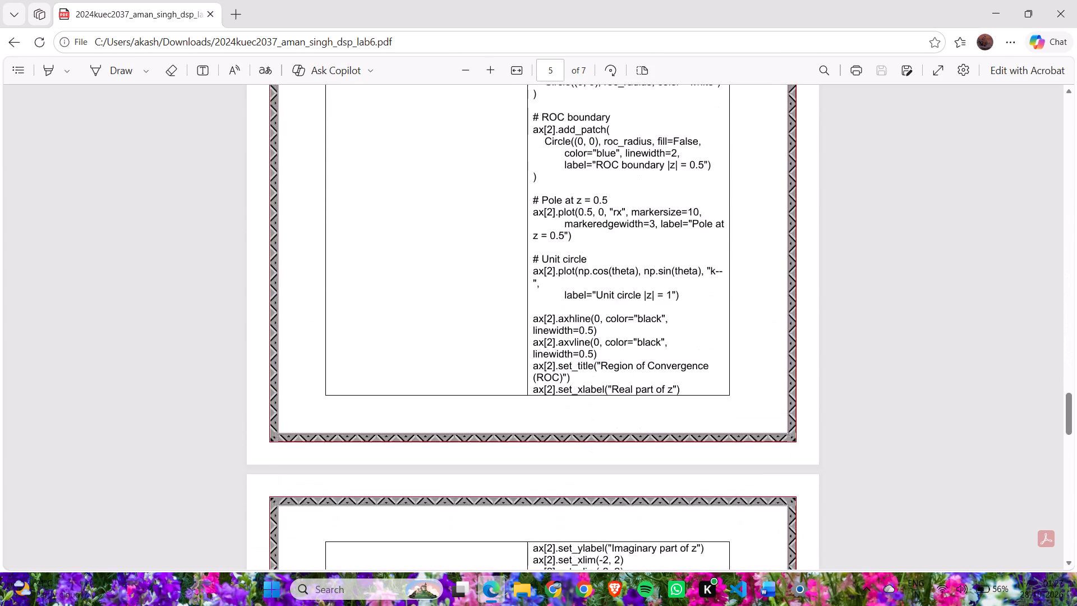
Review the end of the source code, the Experimental Outputs plots for both transforms, and the Conclusion in the PDF.
{"action": "scroll", "coordinate": [561, 382], "scroll_direction": "down", "scroll_amount": 7}
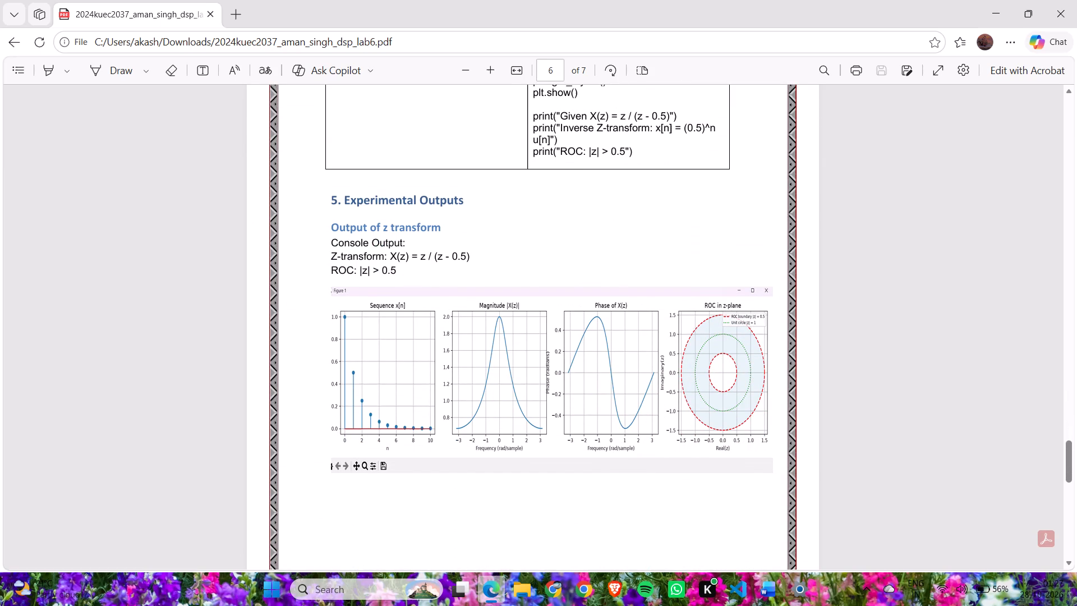
{"action": "scroll", "coordinate": [561, 382], "scroll_direction": "down", "scroll_amount": 8}
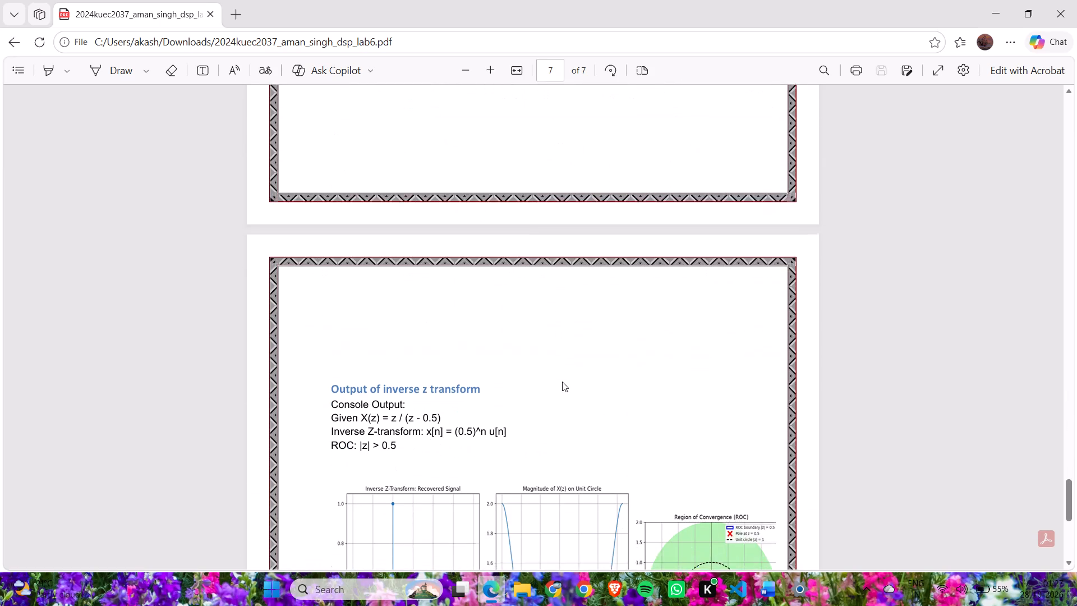
{"action": "scroll", "coordinate": [562, 382], "scroll_direction": "down", "scroll_amount": 3}
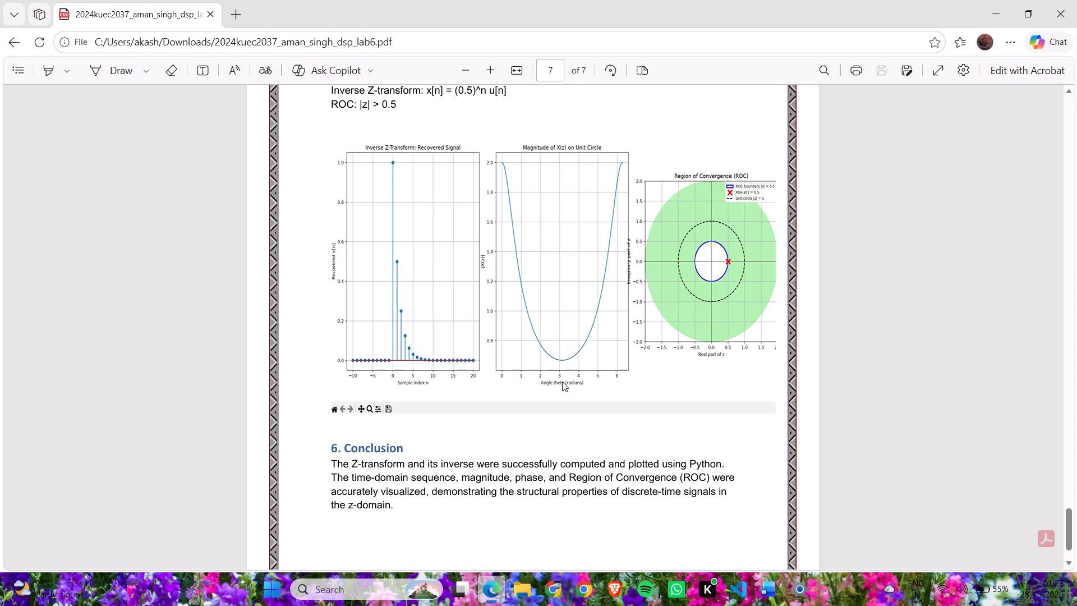
{"action": "scroll", "coordinate": [562, 382], "scroll_direction": "down", "scroll_amount": 7}
{"action": "scroll", "coordinate": [562, 382], "scroll_direction": "up", "scroll_amount": 8}
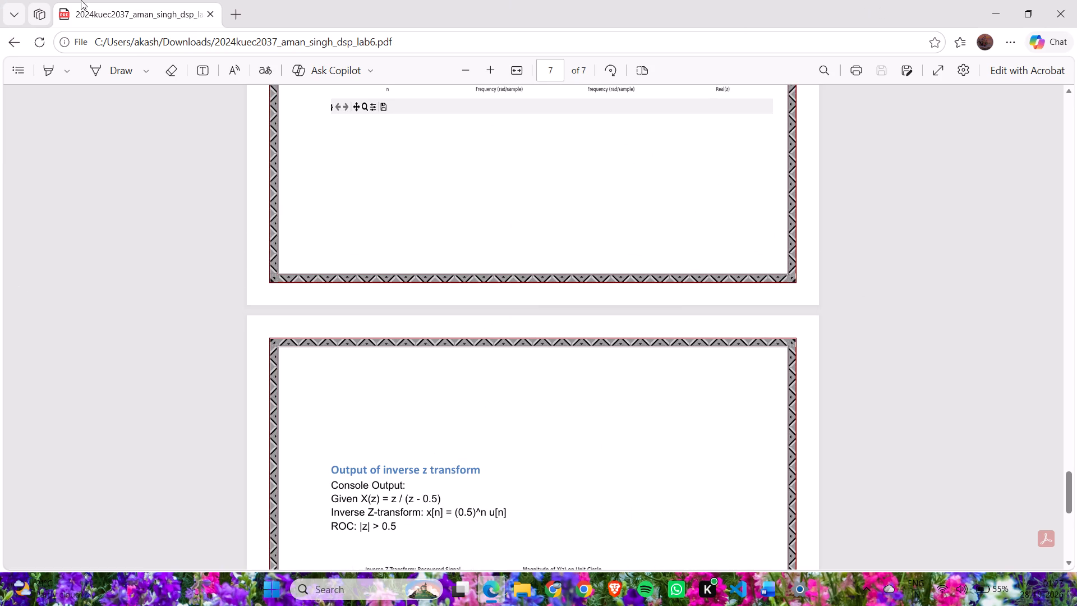
{"action": "left_click", "coordinate": [1004, 0]}
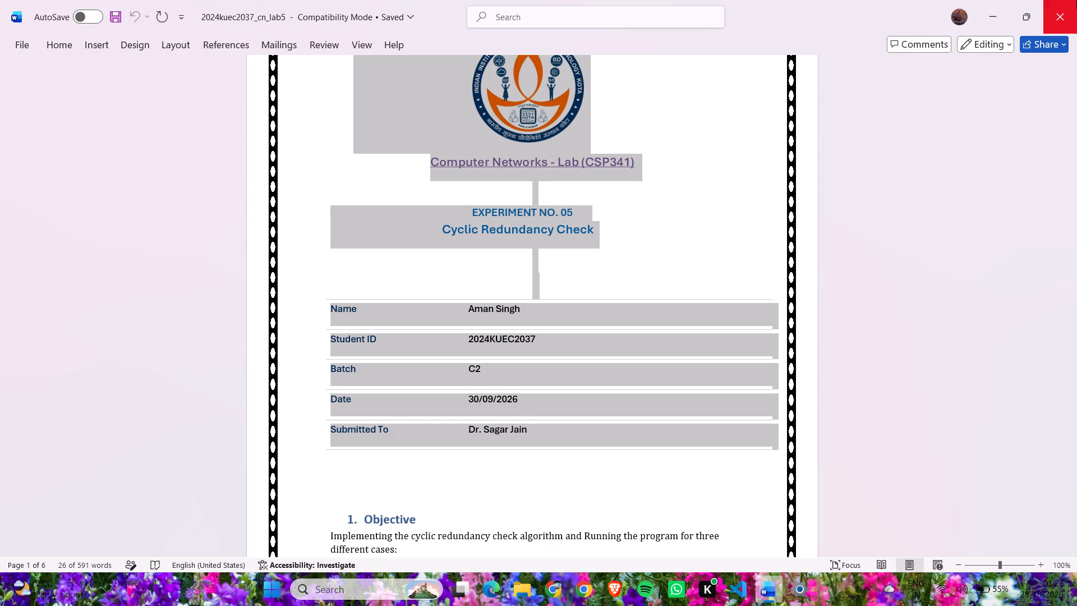
{"action": "left_click", "coordinate": [637, 236]}
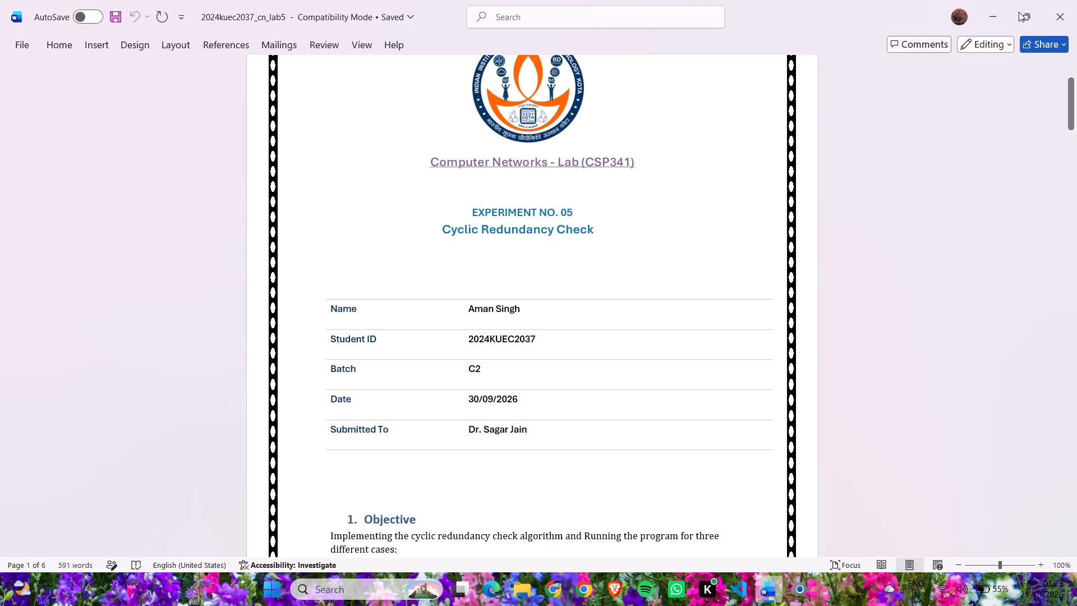
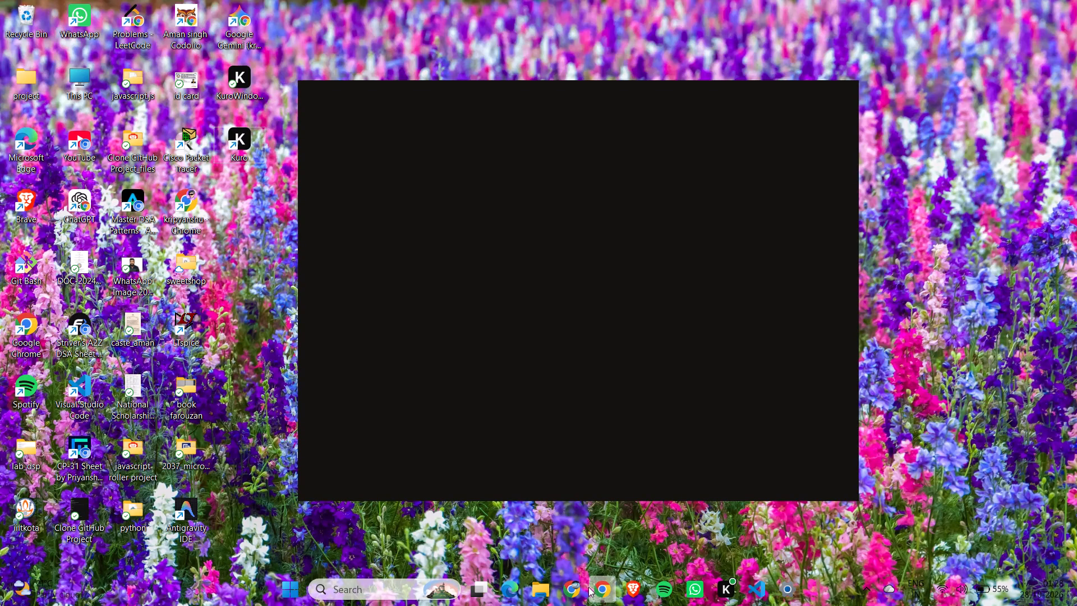
Switch to Chrome and check the Gmail notification for the assignment "Compute Z transform from a given sequence and it's ROC".
{"action": "left_click", "coordinate": [593, 586]}
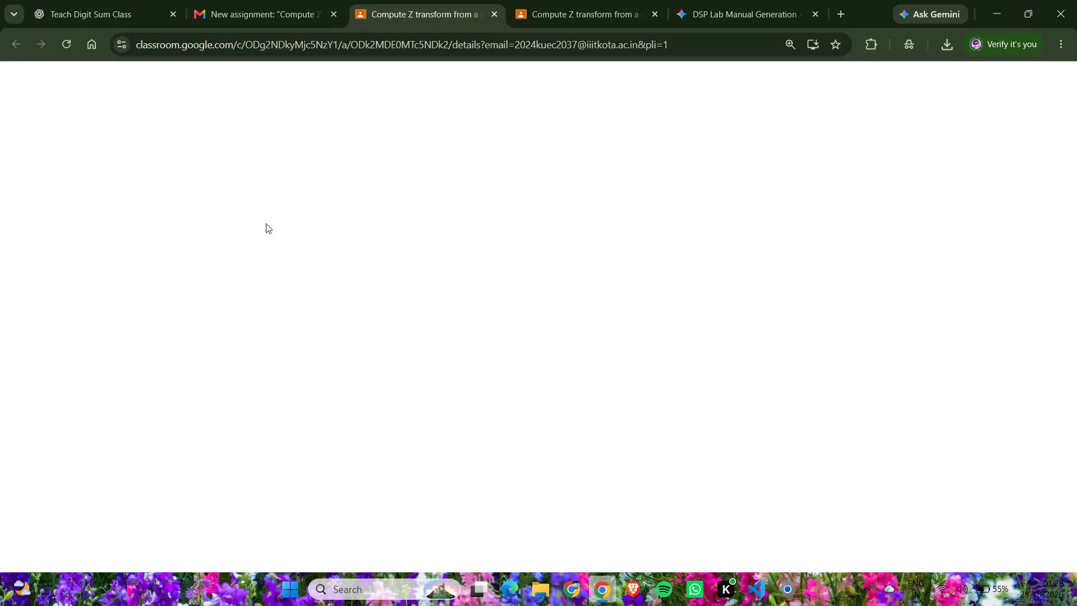
{"action": "left_click", "coordinate": [217, 2]}
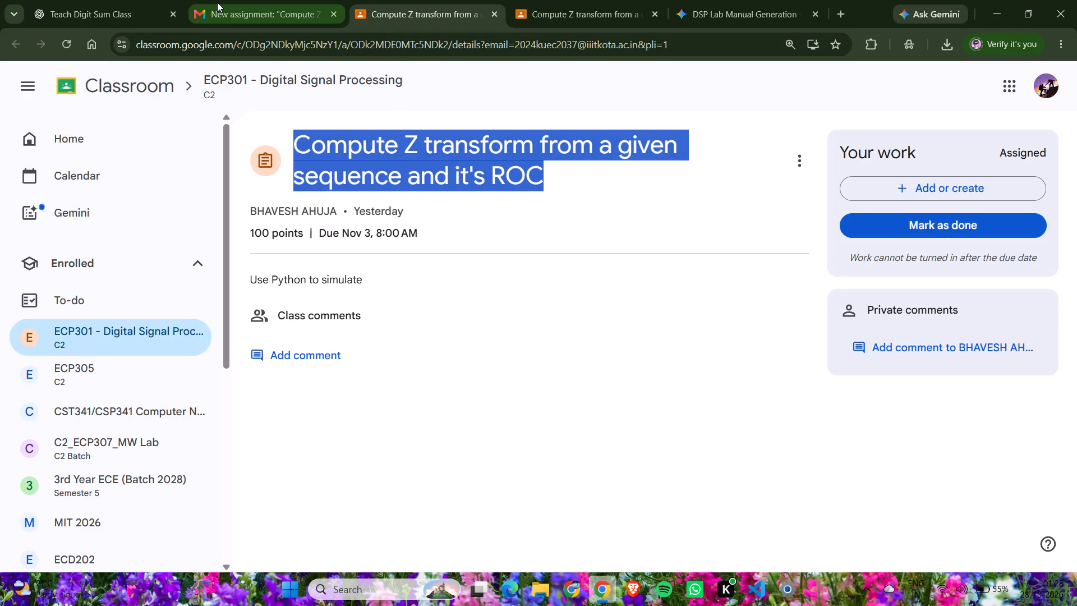
{"action": "scroll", "coordinate": [508, 265], "scroll_direction": "down", "scroll_amount": 6}
{"action": "scroll", "coordinate": [557, 315], "scroll_direction": "up", "scroll_amount": 1}
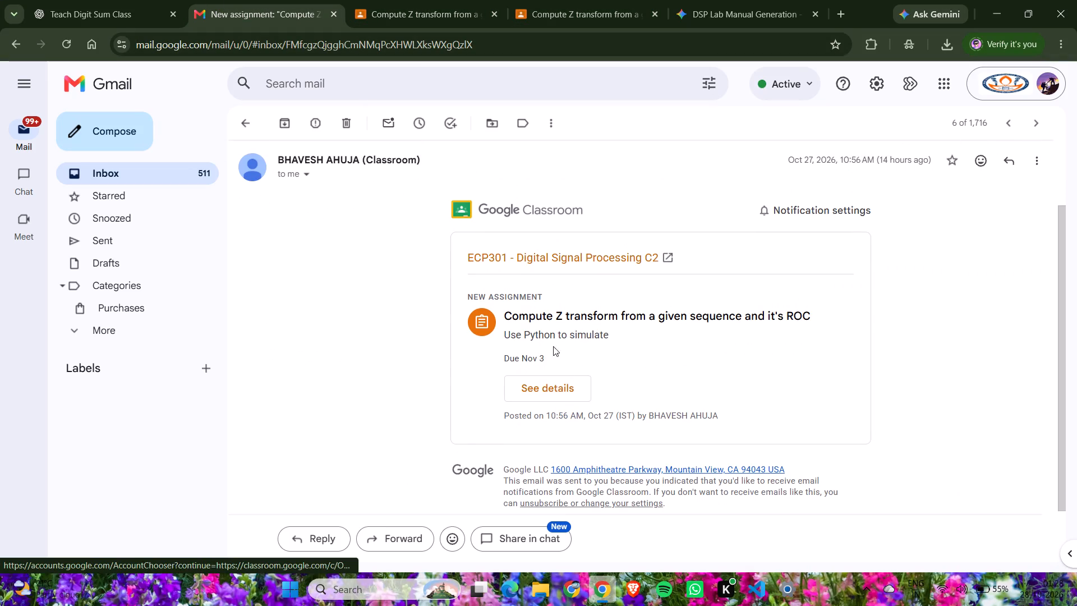
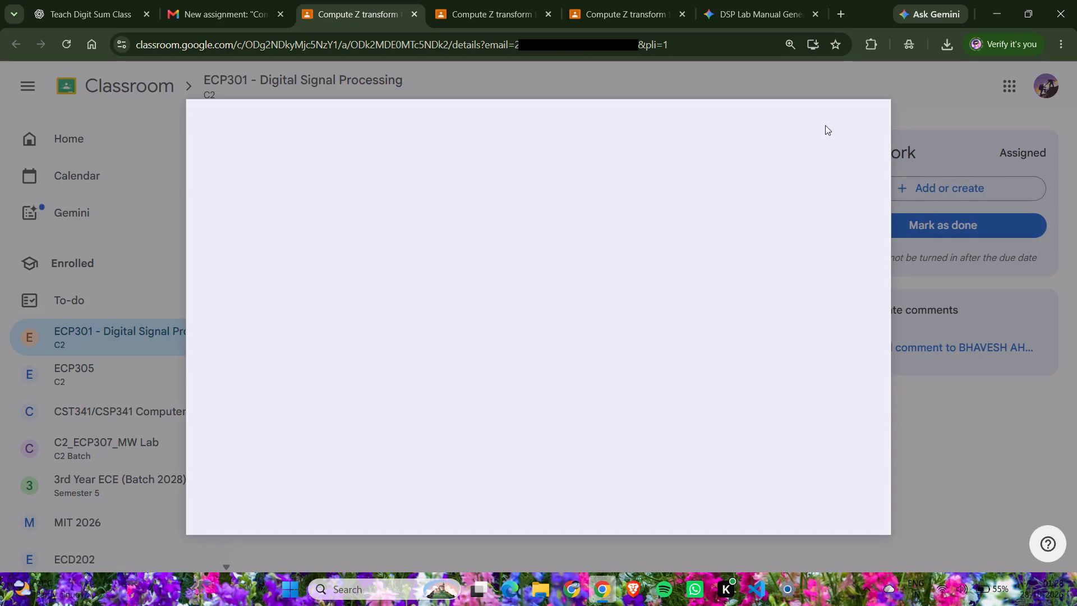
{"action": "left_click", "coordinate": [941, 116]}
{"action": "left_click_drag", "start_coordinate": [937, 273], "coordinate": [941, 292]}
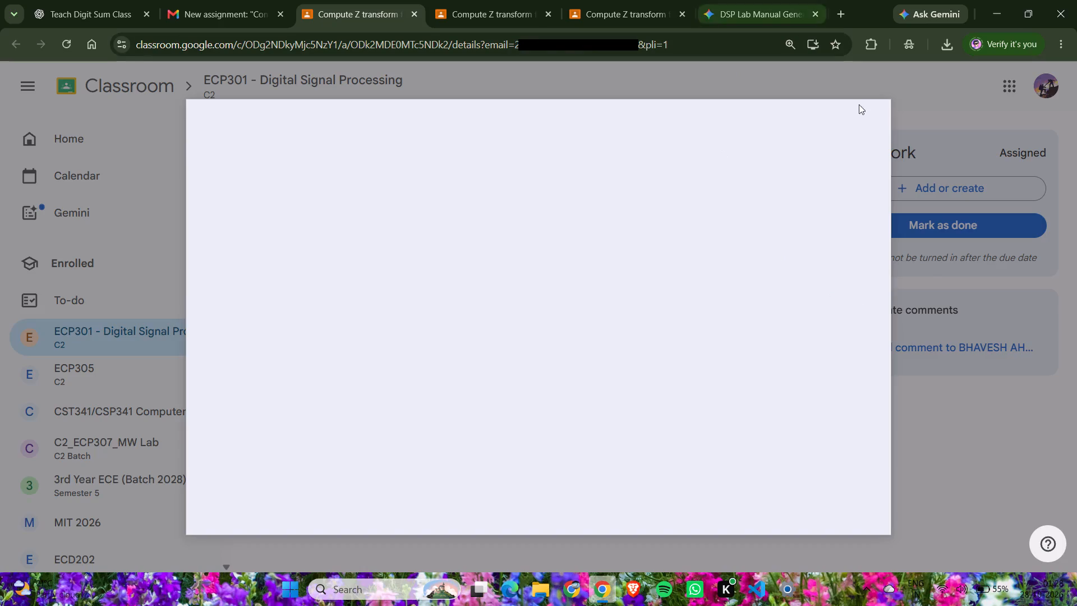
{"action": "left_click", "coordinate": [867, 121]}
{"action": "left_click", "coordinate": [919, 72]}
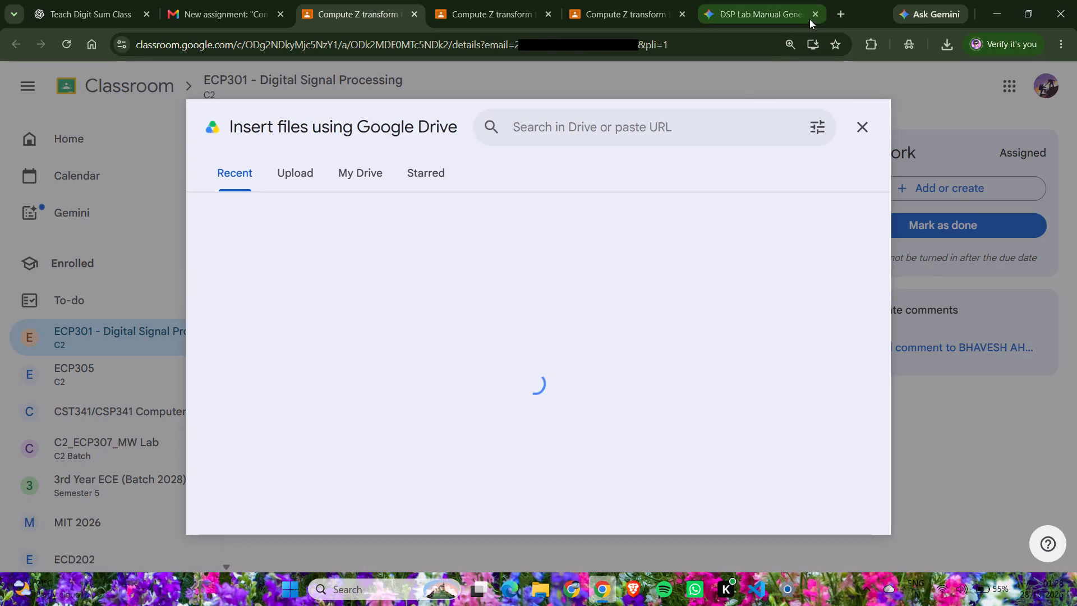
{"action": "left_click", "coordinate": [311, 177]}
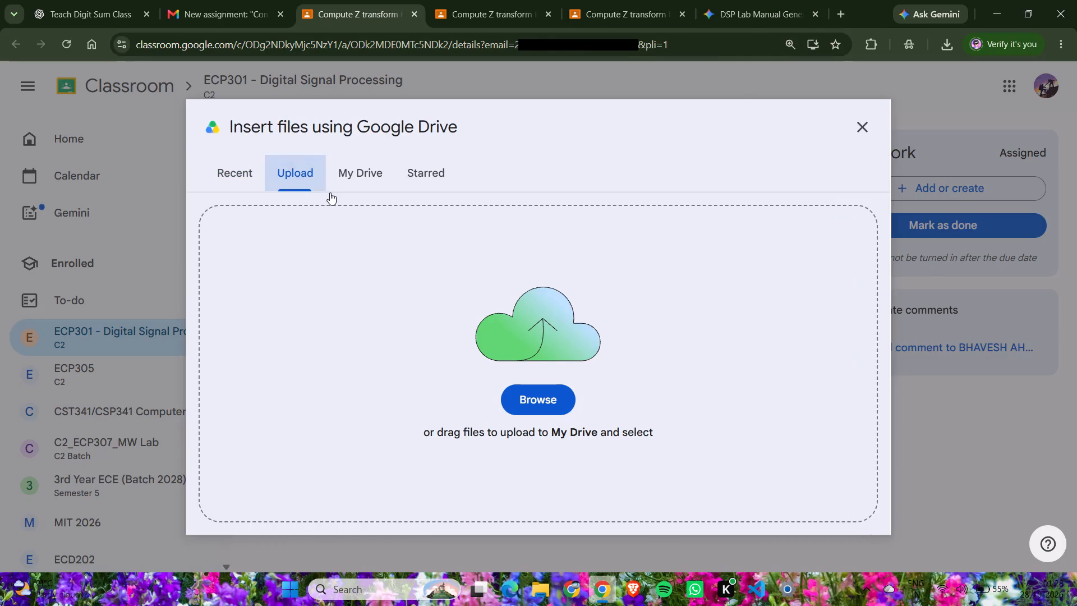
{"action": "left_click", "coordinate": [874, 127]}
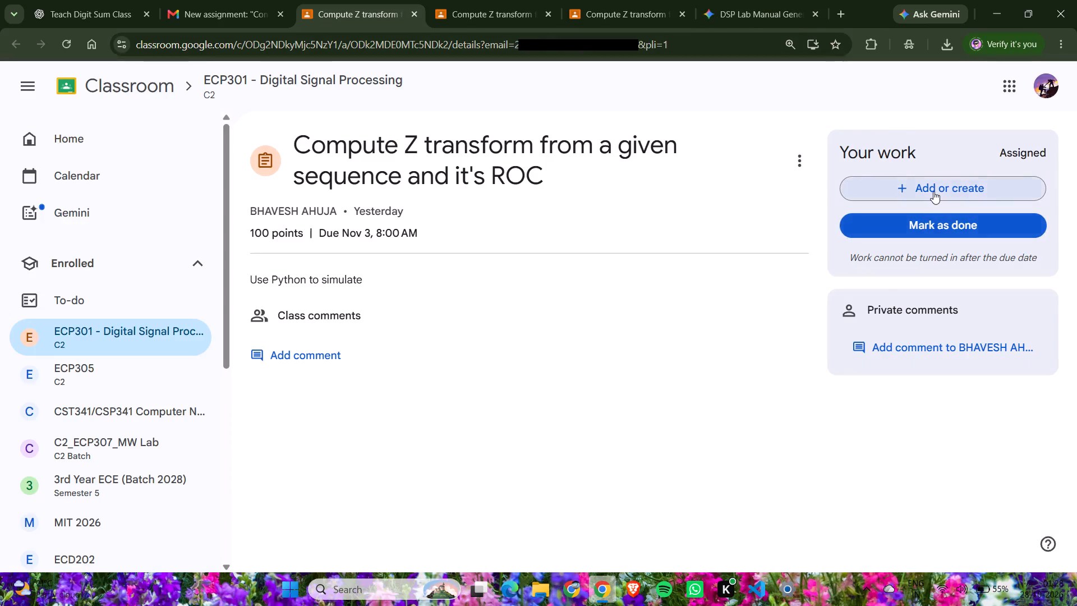
Upload the exported DSP lab 6 PDF from Downloads and attach it to the Compute Z transform assignment in Classroom.
{"action": "left_click", "coordinate": [933, 191]}
{"action": "left_click", "coordinate": [891, 296]}
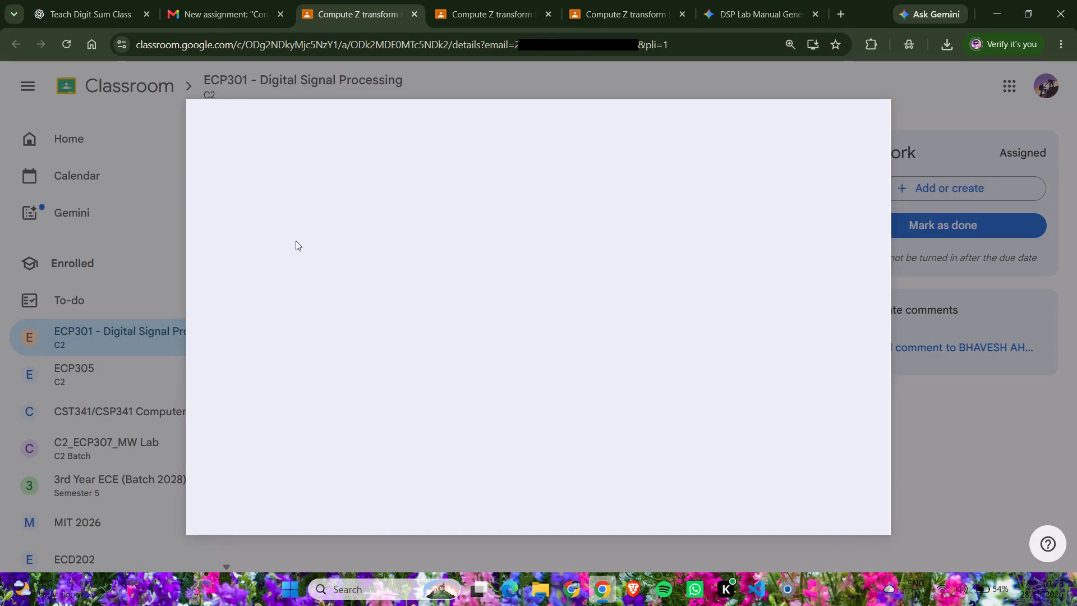
{"action": "left_click", "coordinate": [544, 391]}
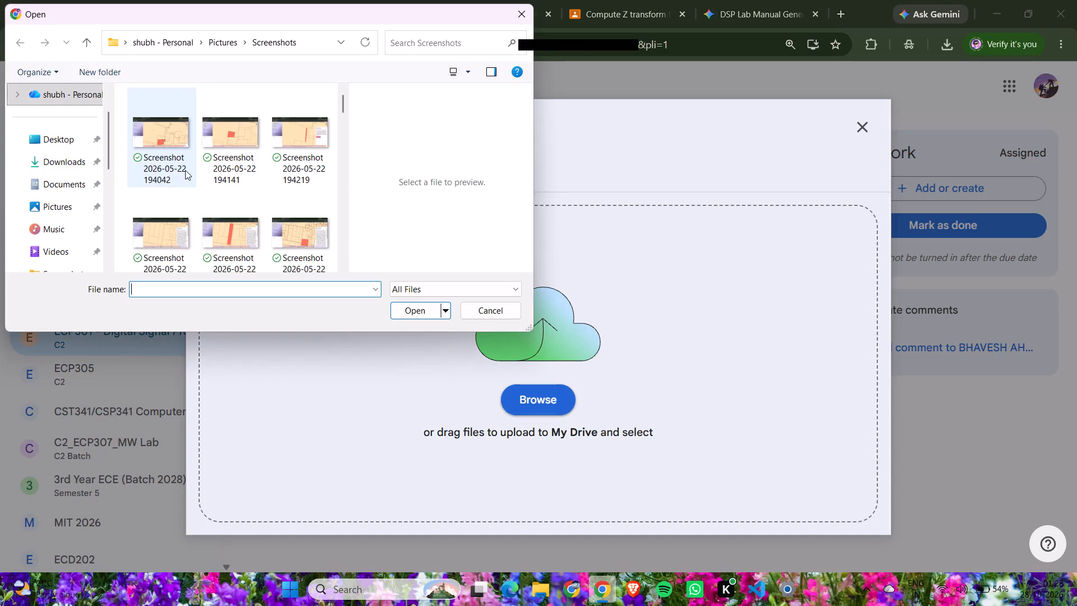
{"action": "left_click", "coordinate": [38, 162]}
{"action": "left_click", "coordinate": [215, 120]}
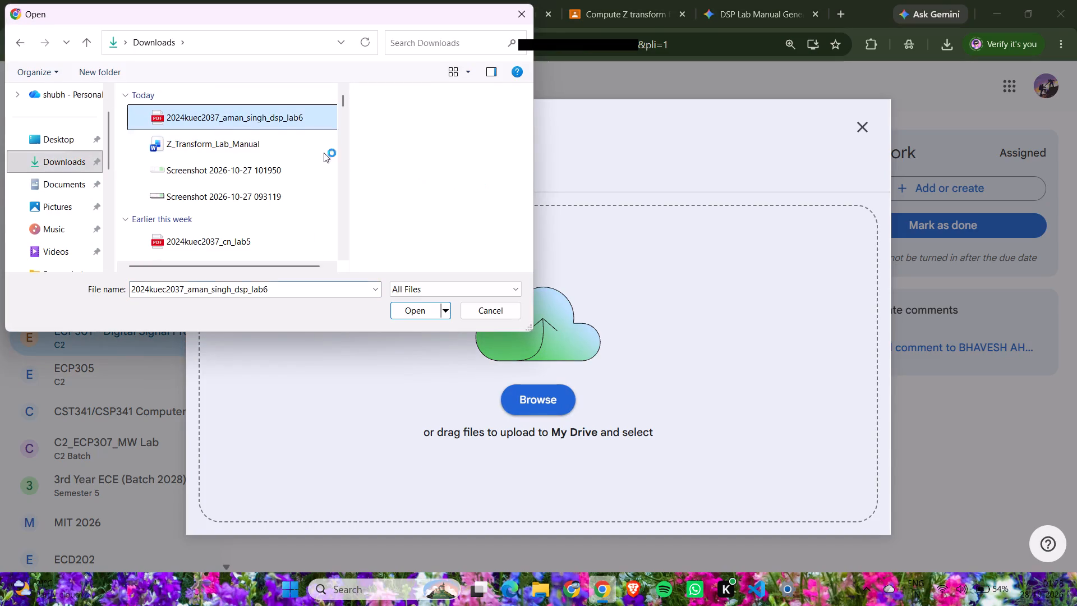
{"action": "left_click", "coordinate": [420, 314]}
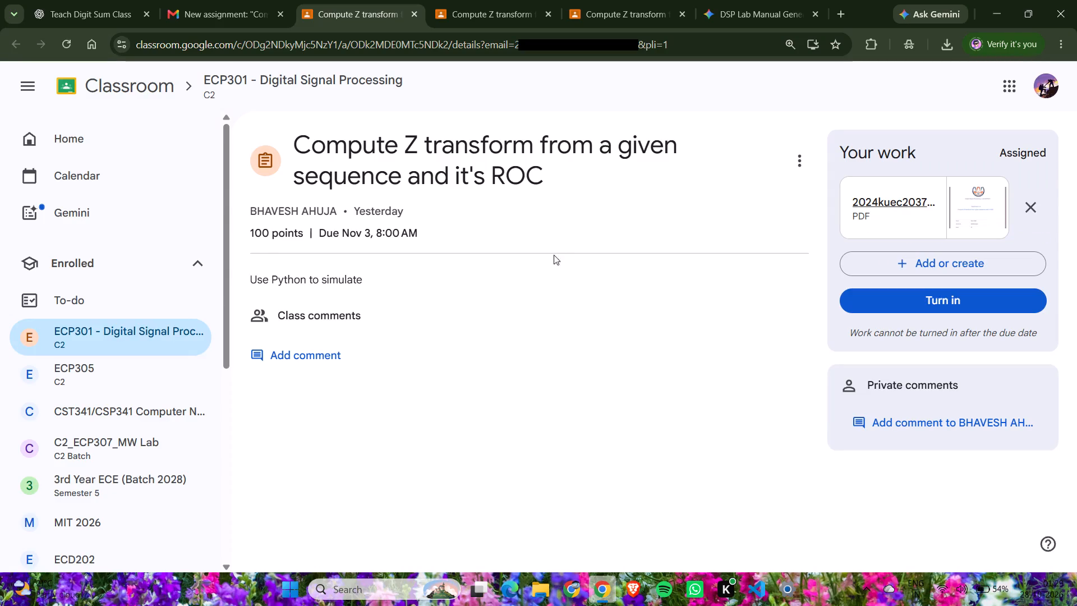
Preview the attached lab PDF and look through its cover page, source code and inverse Z-transform output pages.
{"action": "left_click", "coordinate": [888, 200]}
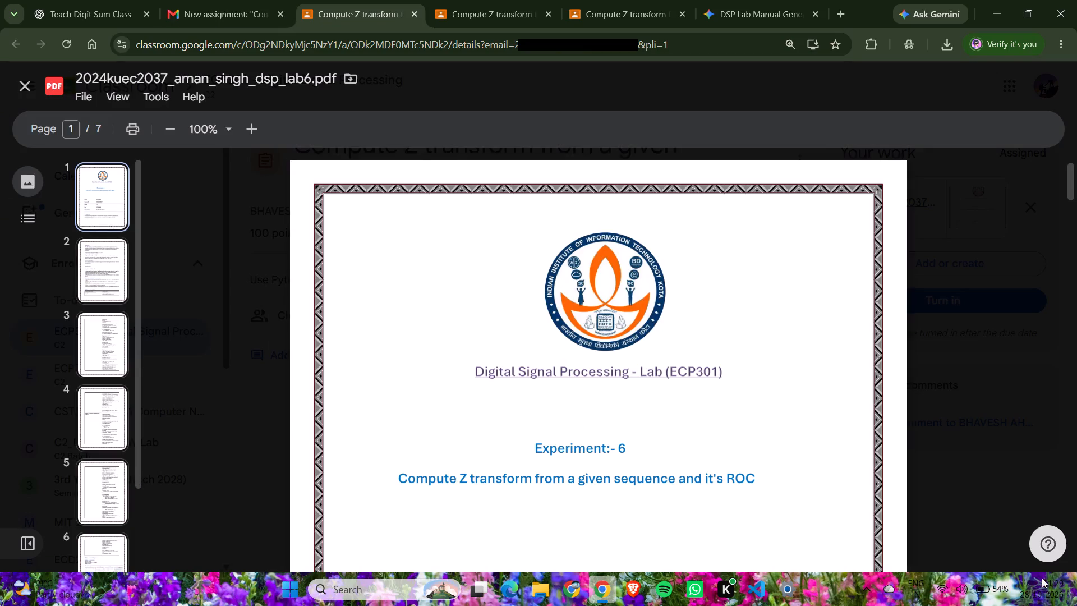
{"action": "scroll", "coordinate": [569, 301], "scroll_direction": "down", "scroll_amount": 4}
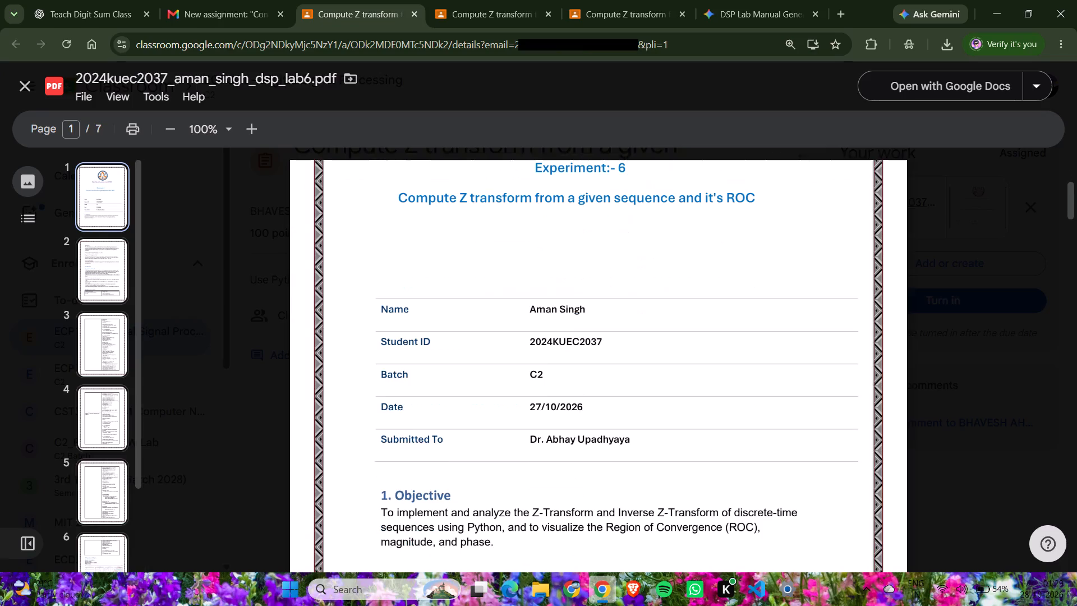
{"action": "scroll", "coordinate": [572, 305], "scroll_direction": "down", "scroll_amount": 4}
{"action": "scroll", "coordinate": [533, 312], "scroll_direction": "down", "scroll_amount": 18}
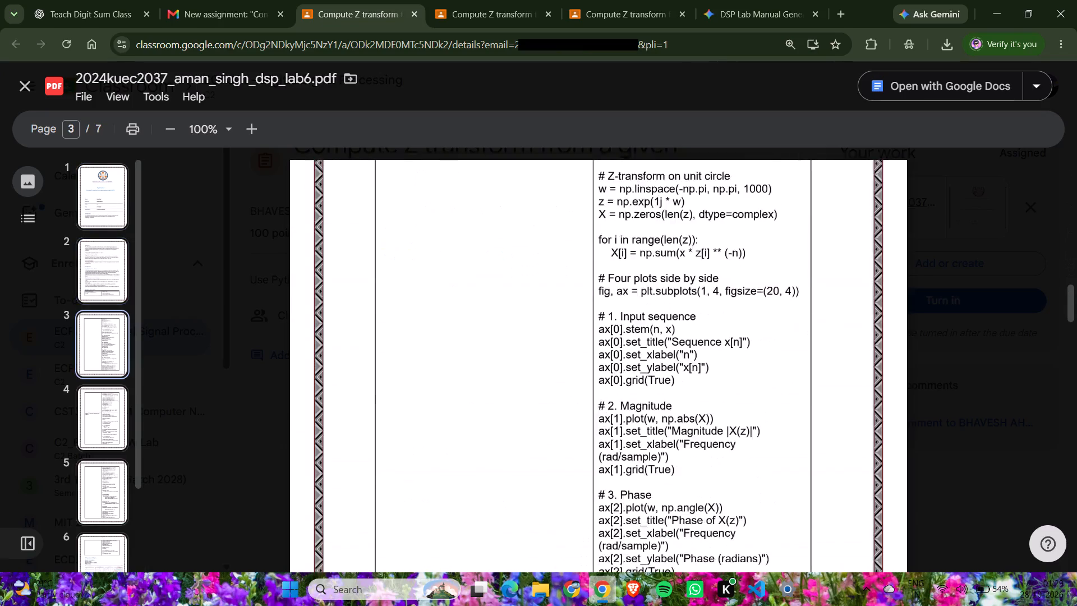
{"action": "scroll", "coordinate": [505, 310], "scroll_direction": "down", "scroll_amount": 4}
{"action": "scroll", "coordinate": [577, 416], "scroll_direction": "down", "scroll_amount": 18}
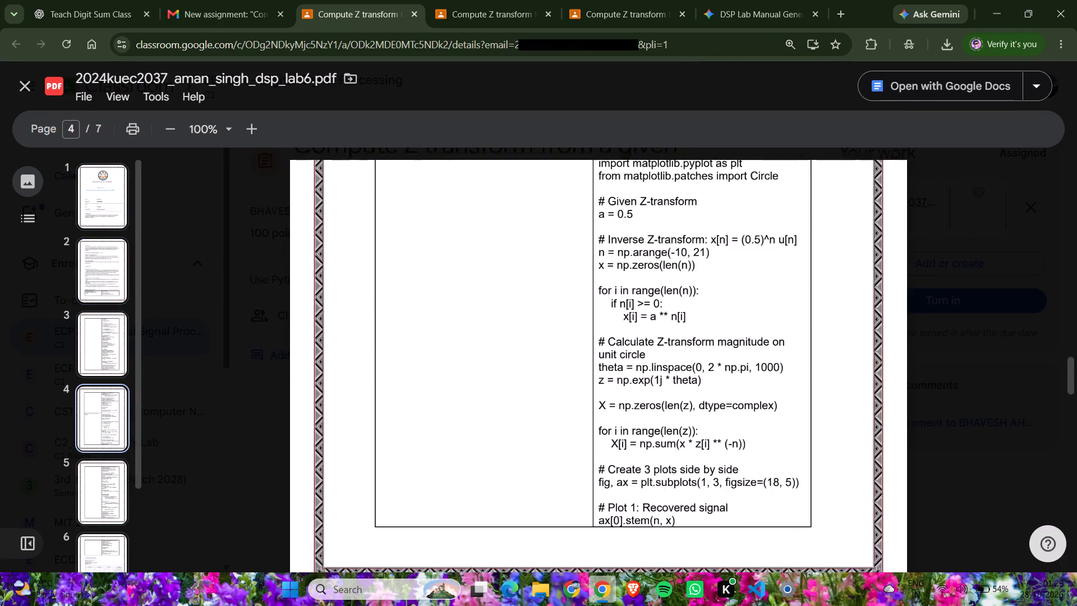
{"action": "scroll", "coordinate": [607, 419], "scroll_direction": "down", "scroll_amount": 20}
{"action": "scroll", "coordinate": [607, 419], "scroll_direction": "down", "scroll_amount": 13}
{"action": "scroll", "coordinate": [611, 430], "scroll_direction": "up", "scroll_amount": 8}
{"action": "scroll", "coordinate": [611, 430], "scroll_direction": "down", "scroll_amount": 6}
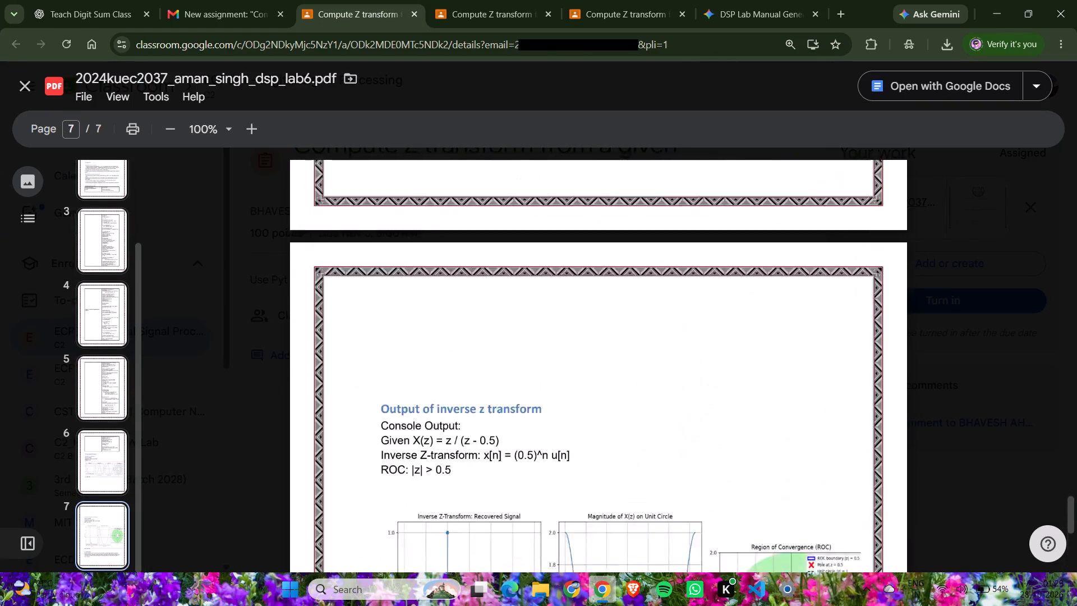
Check the final source code and inverse Z-transform output pages of the attached lab PDF, and close the preview.
{"action": "scroll", "coordinate": [611, 430], "scroll_direction": "down", "scroll_amount": 11}
{"action": "scroll", "coordinate": [613, 431], "scroll_direction": "up", "scroll_amount": 20}
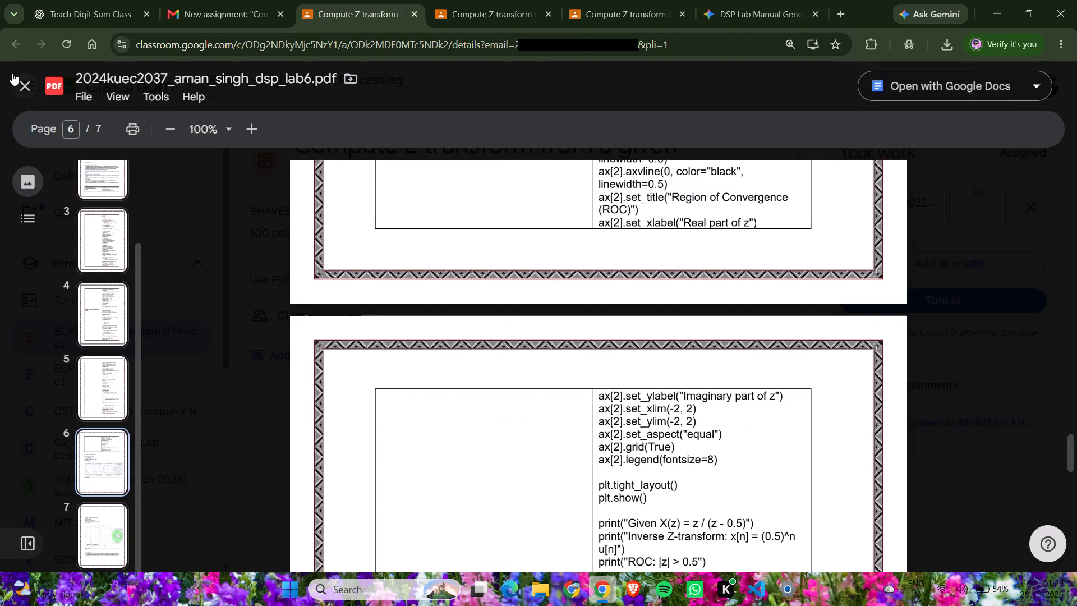
{"action": "left_click", "coordinate": [22, 79]}
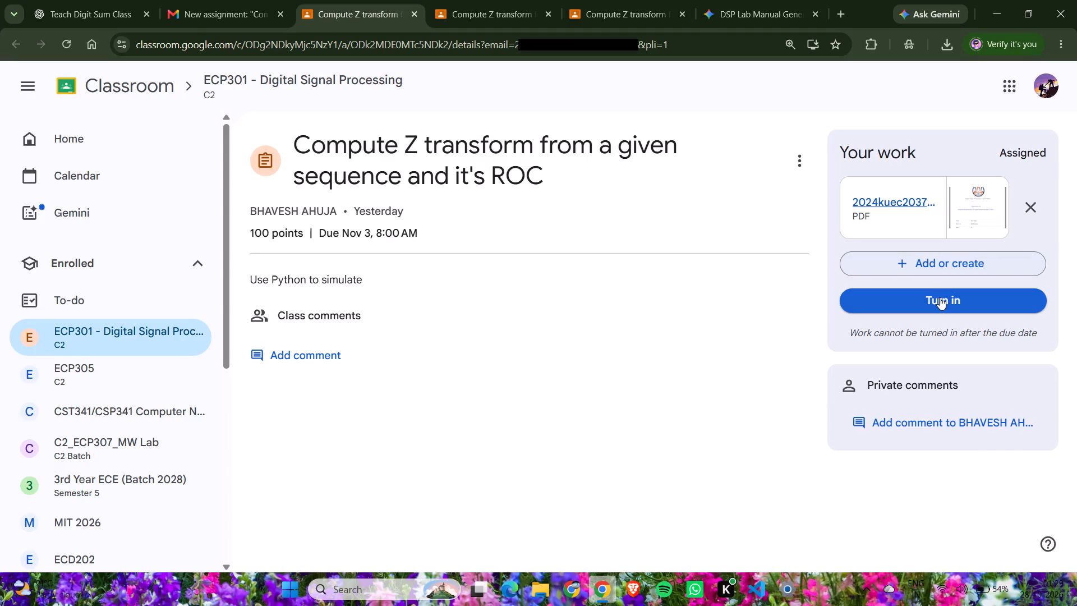
Turn in the Compute Z transform assignment with the attached lab 6 PDF and confirm the submission.
{"action": "left_click", "coordinate": [940, 297]}
{"action": "left_click", "coordinate": [721, 396]}
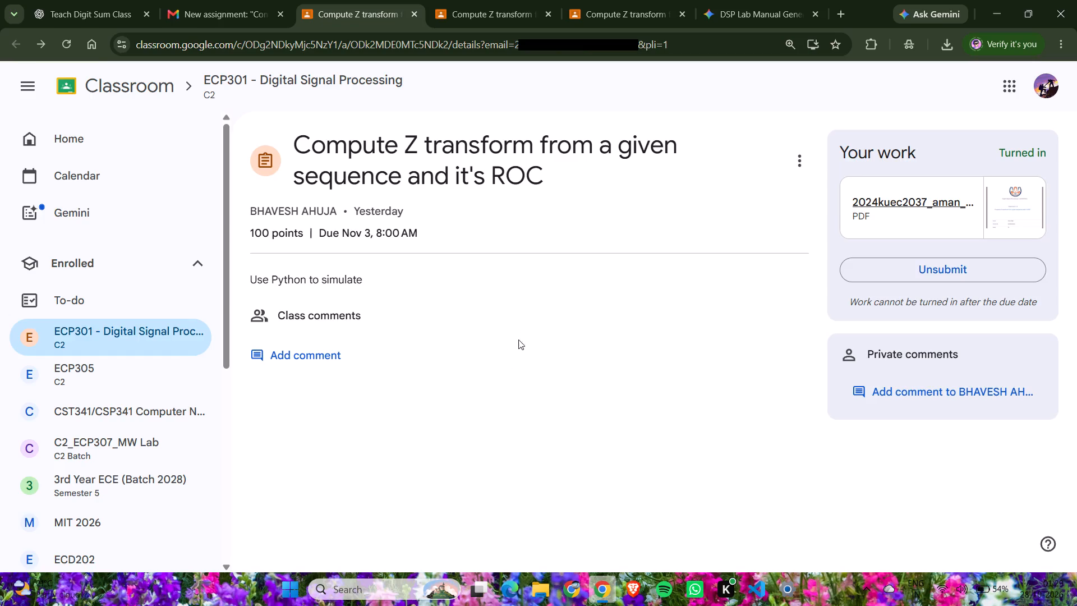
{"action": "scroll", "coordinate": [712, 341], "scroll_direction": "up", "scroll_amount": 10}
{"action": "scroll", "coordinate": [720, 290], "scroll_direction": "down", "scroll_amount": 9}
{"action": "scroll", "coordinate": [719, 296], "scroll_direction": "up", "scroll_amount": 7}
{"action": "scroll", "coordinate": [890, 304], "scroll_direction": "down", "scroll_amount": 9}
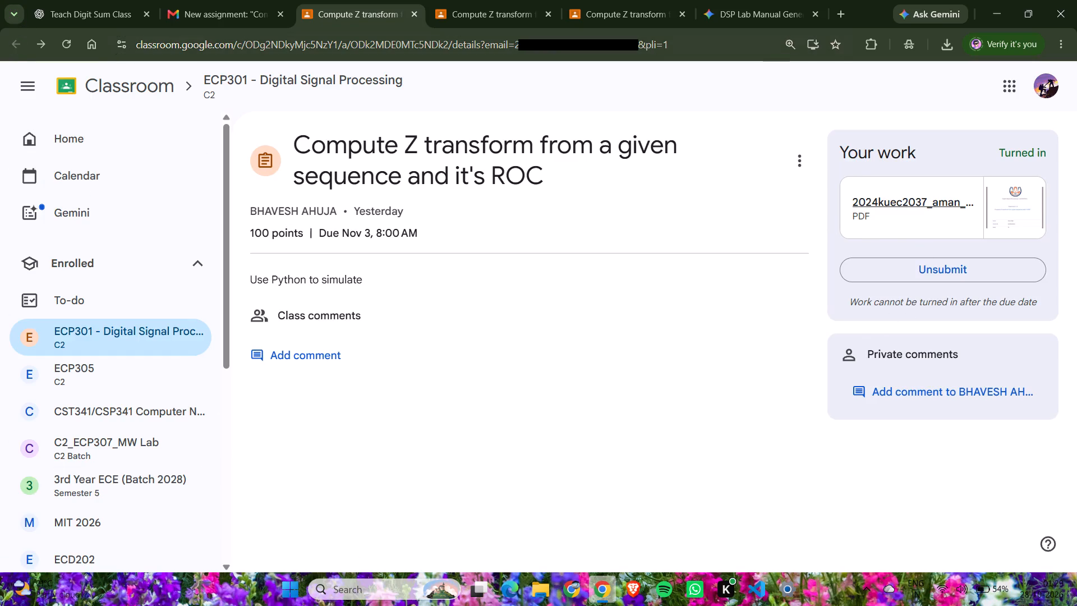
Close the browser tab of the submitted Compute Z transform assignment, returning to the assignment notification email.
{"action": "left_click", "coordinate": [412, 15]}
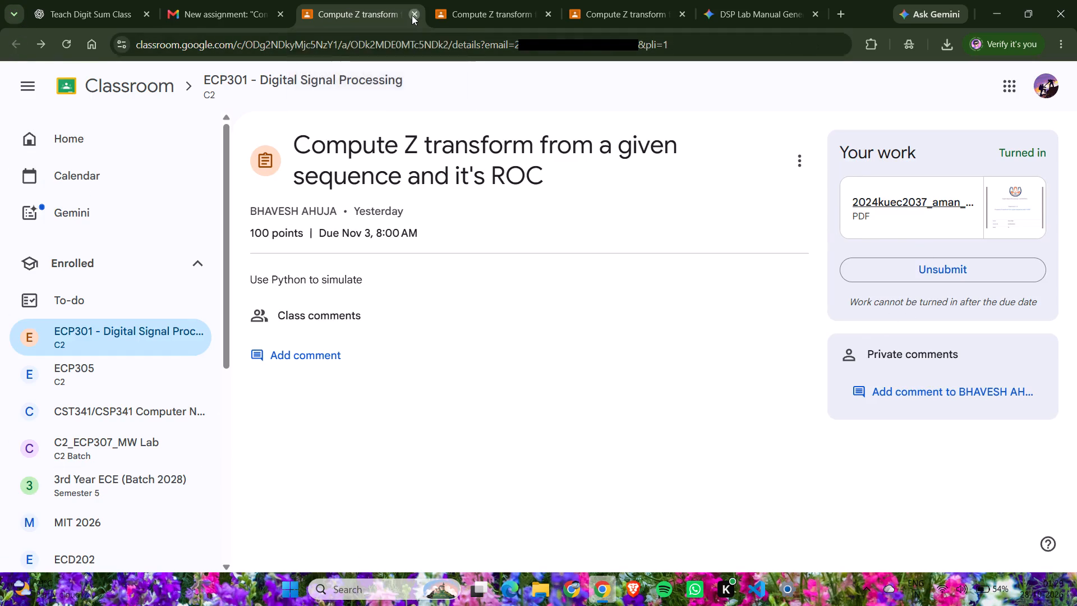
{"action": "scroll", "coordinate": [651, 279], "scroll_direction": "down", "scroll_amount": 6}
{"action": "scroll", "coordinate": [635, 302], "scroll_direction": "up", "scroll_amount": 6}
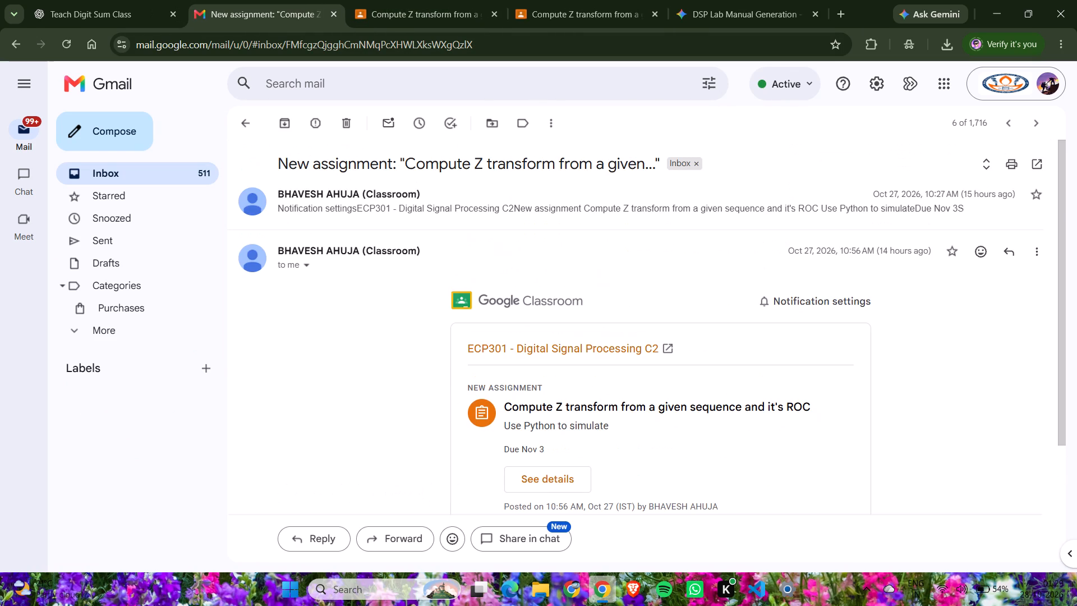